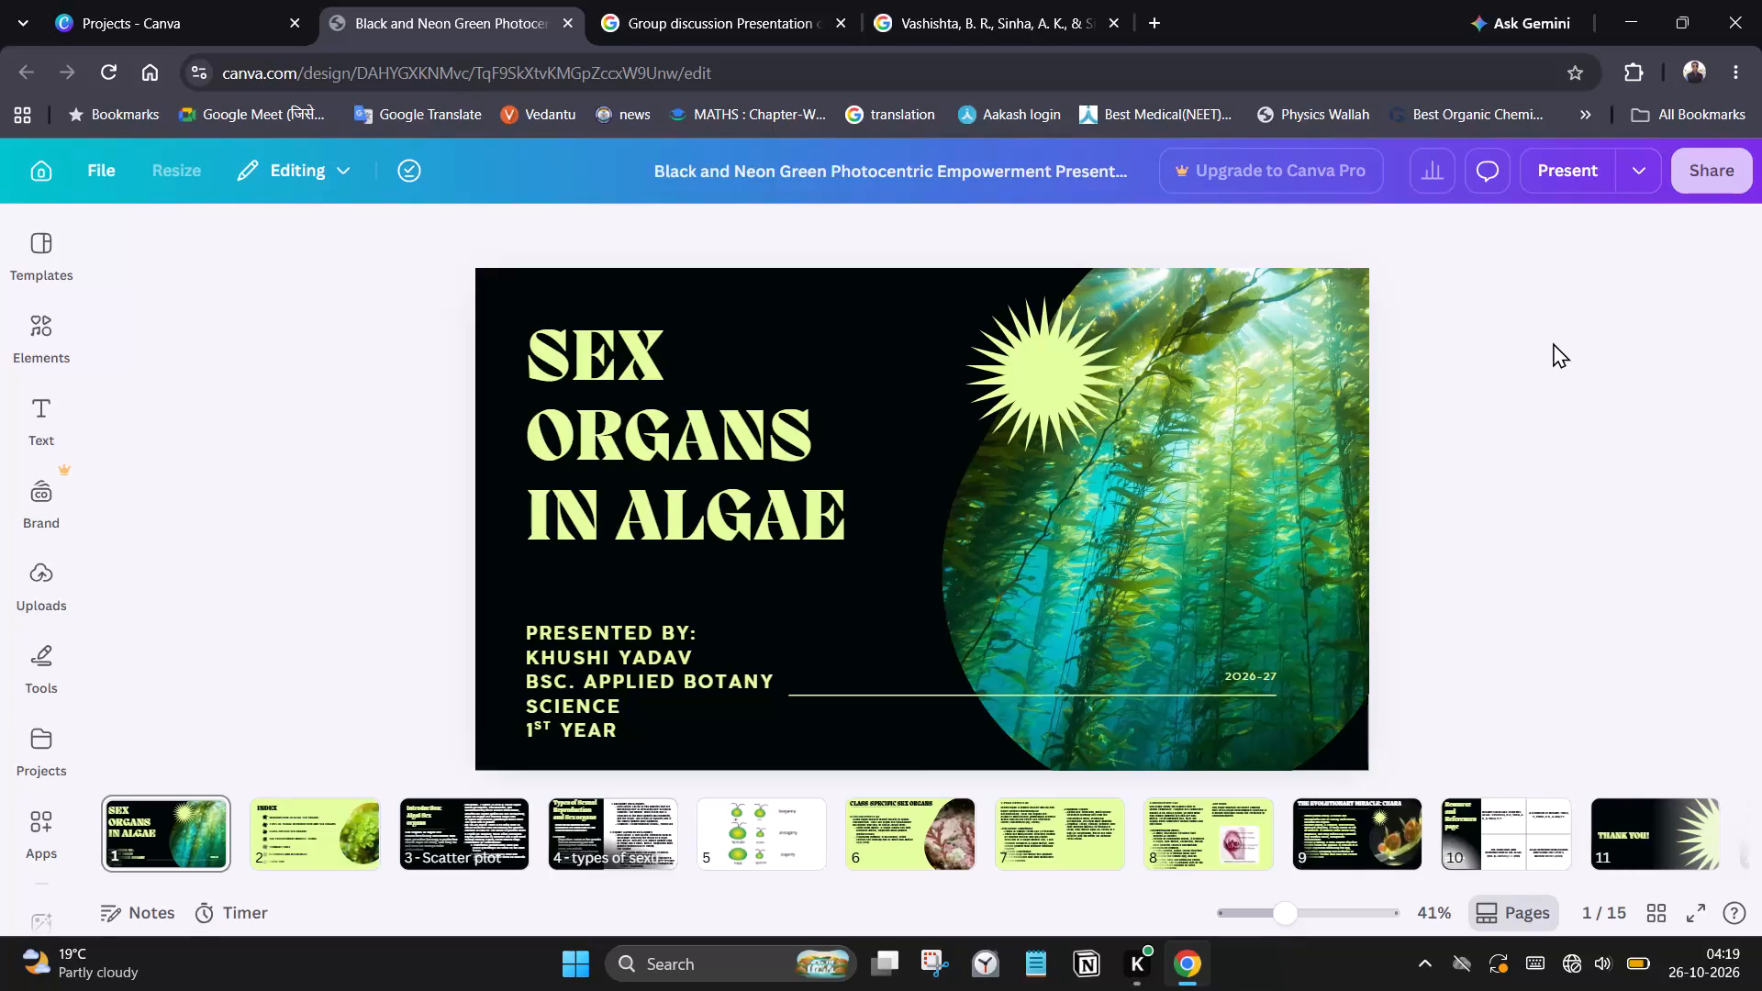
Present the algae slideshow full screen from the title slide, view the Index slide, and exit the presentation.
{"action": "left_click", "coordinate": [1552, 173]}
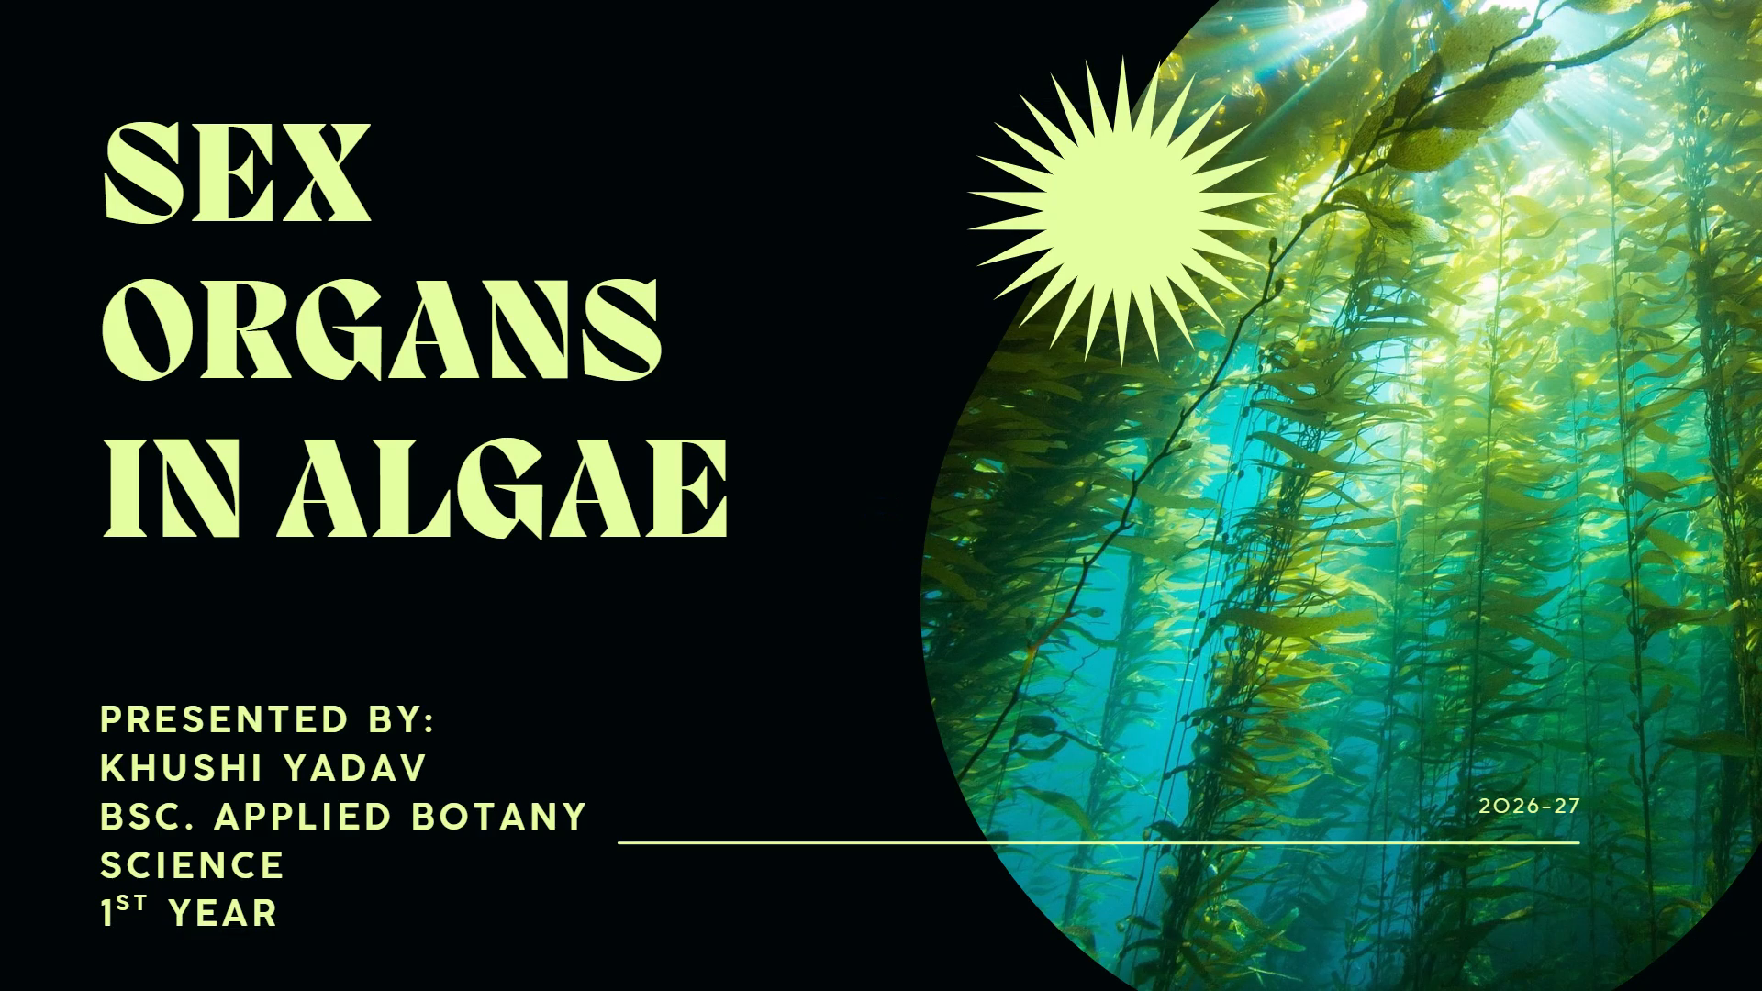
{"action": "key", "text": "Right"}
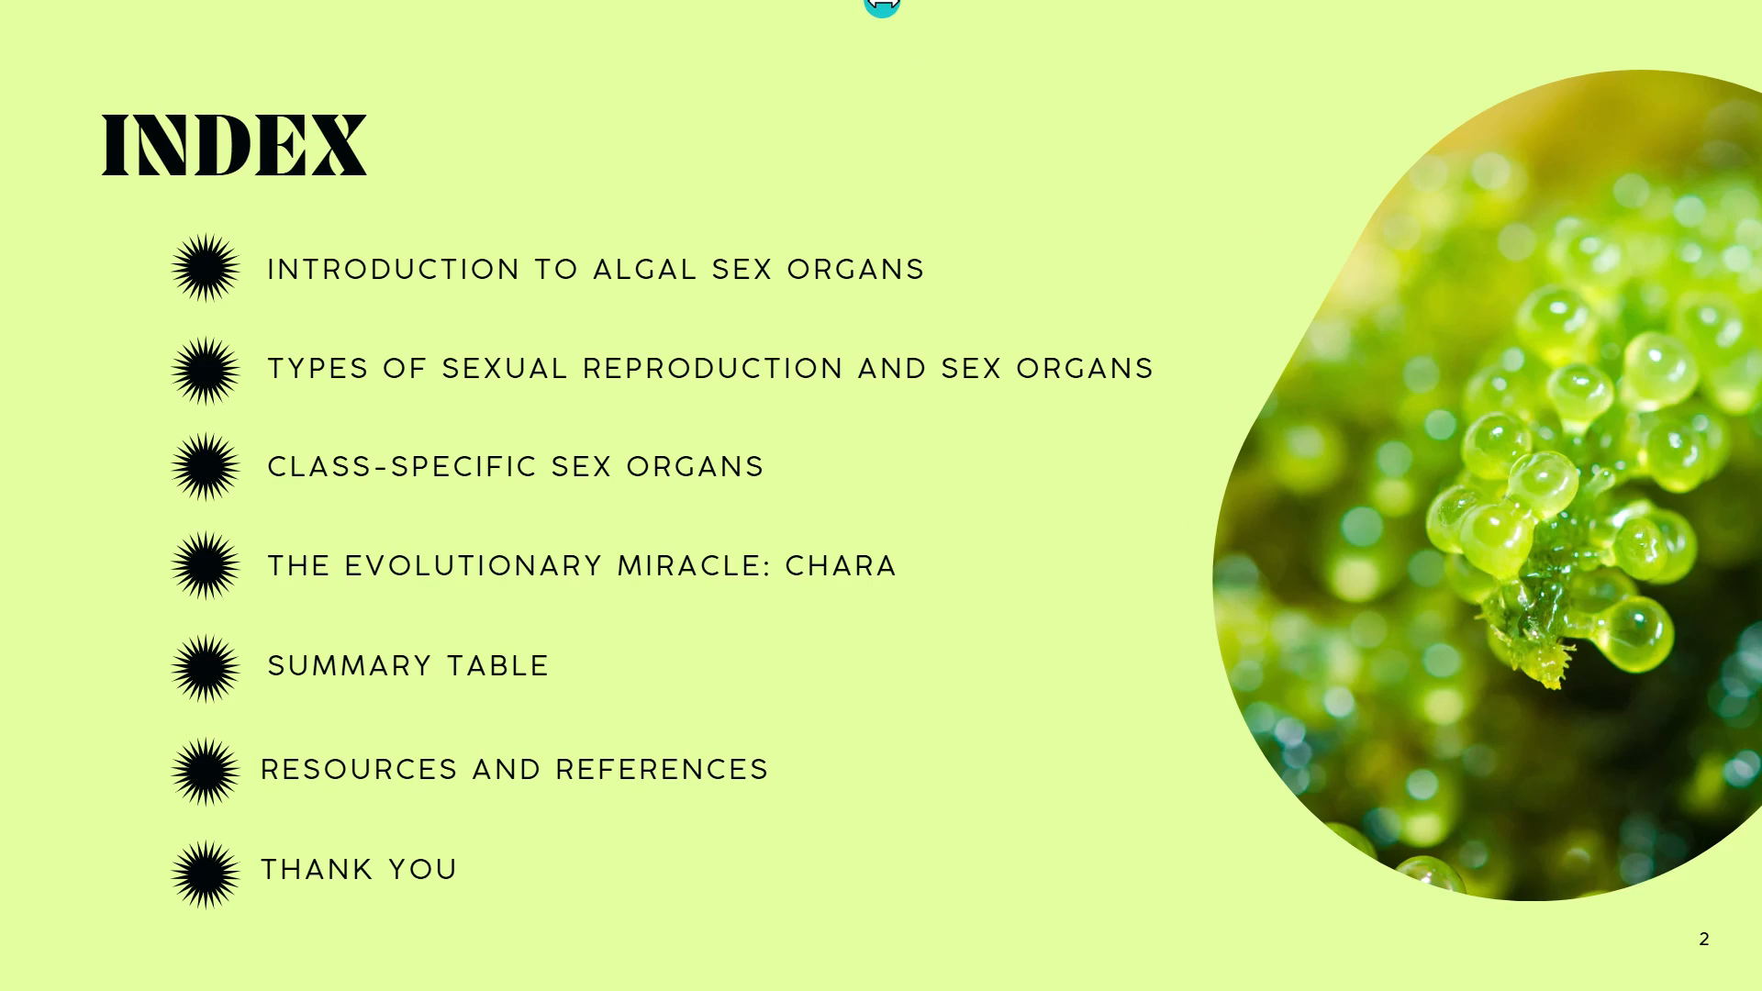
{"action": "left_click", "coordinate": [881, 72]}
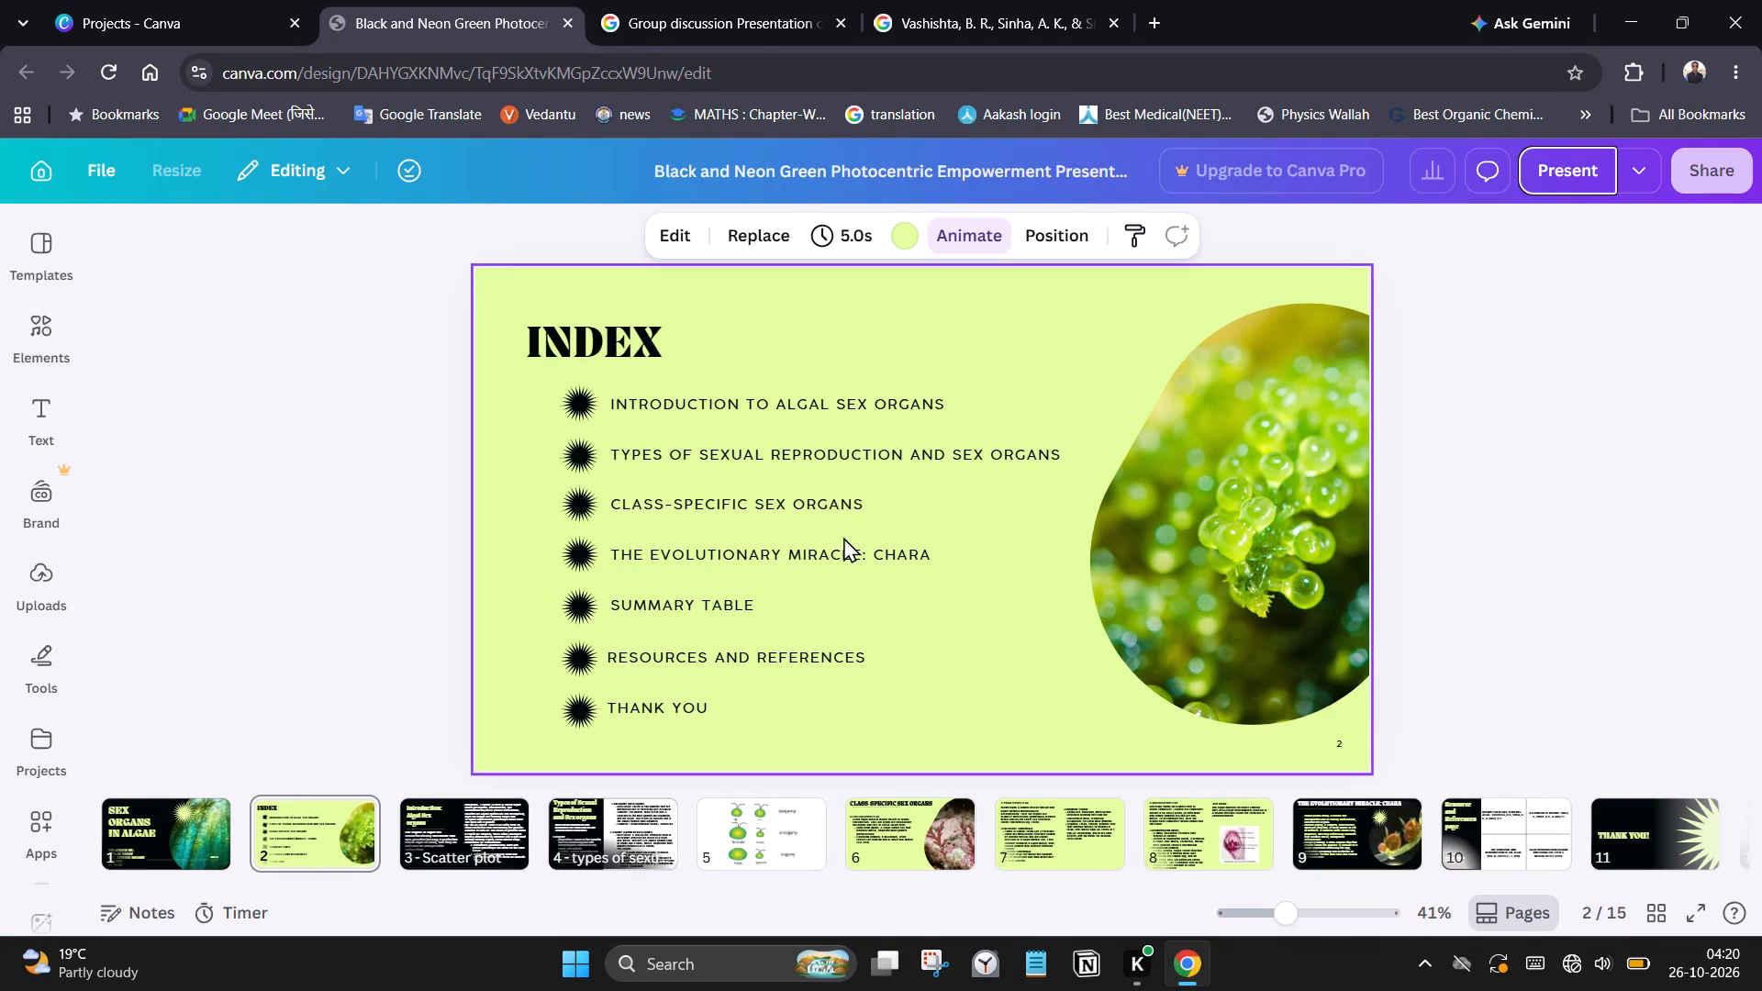
Resume presenting full screen and advance through the slides on the introduction to algal sex organs and types of sexual reproduction.
{"action": "left_click", "coordinate": [1555, 170]}
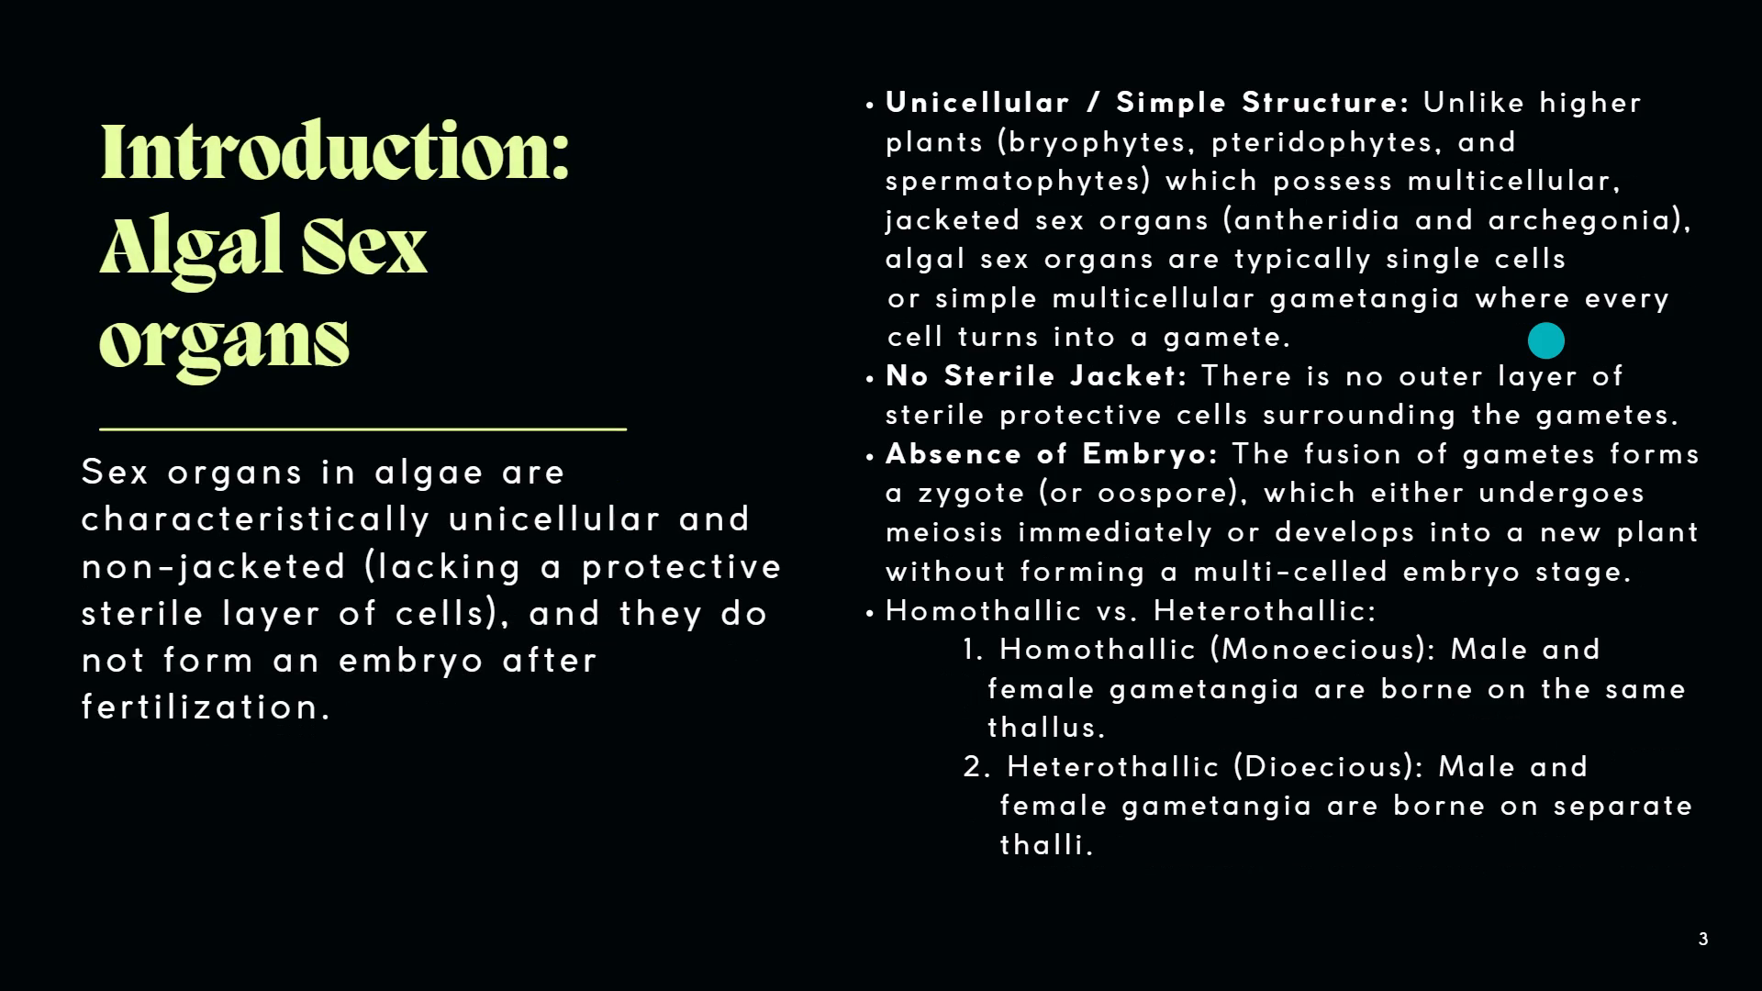
{"action": "key", "text": "Right"}
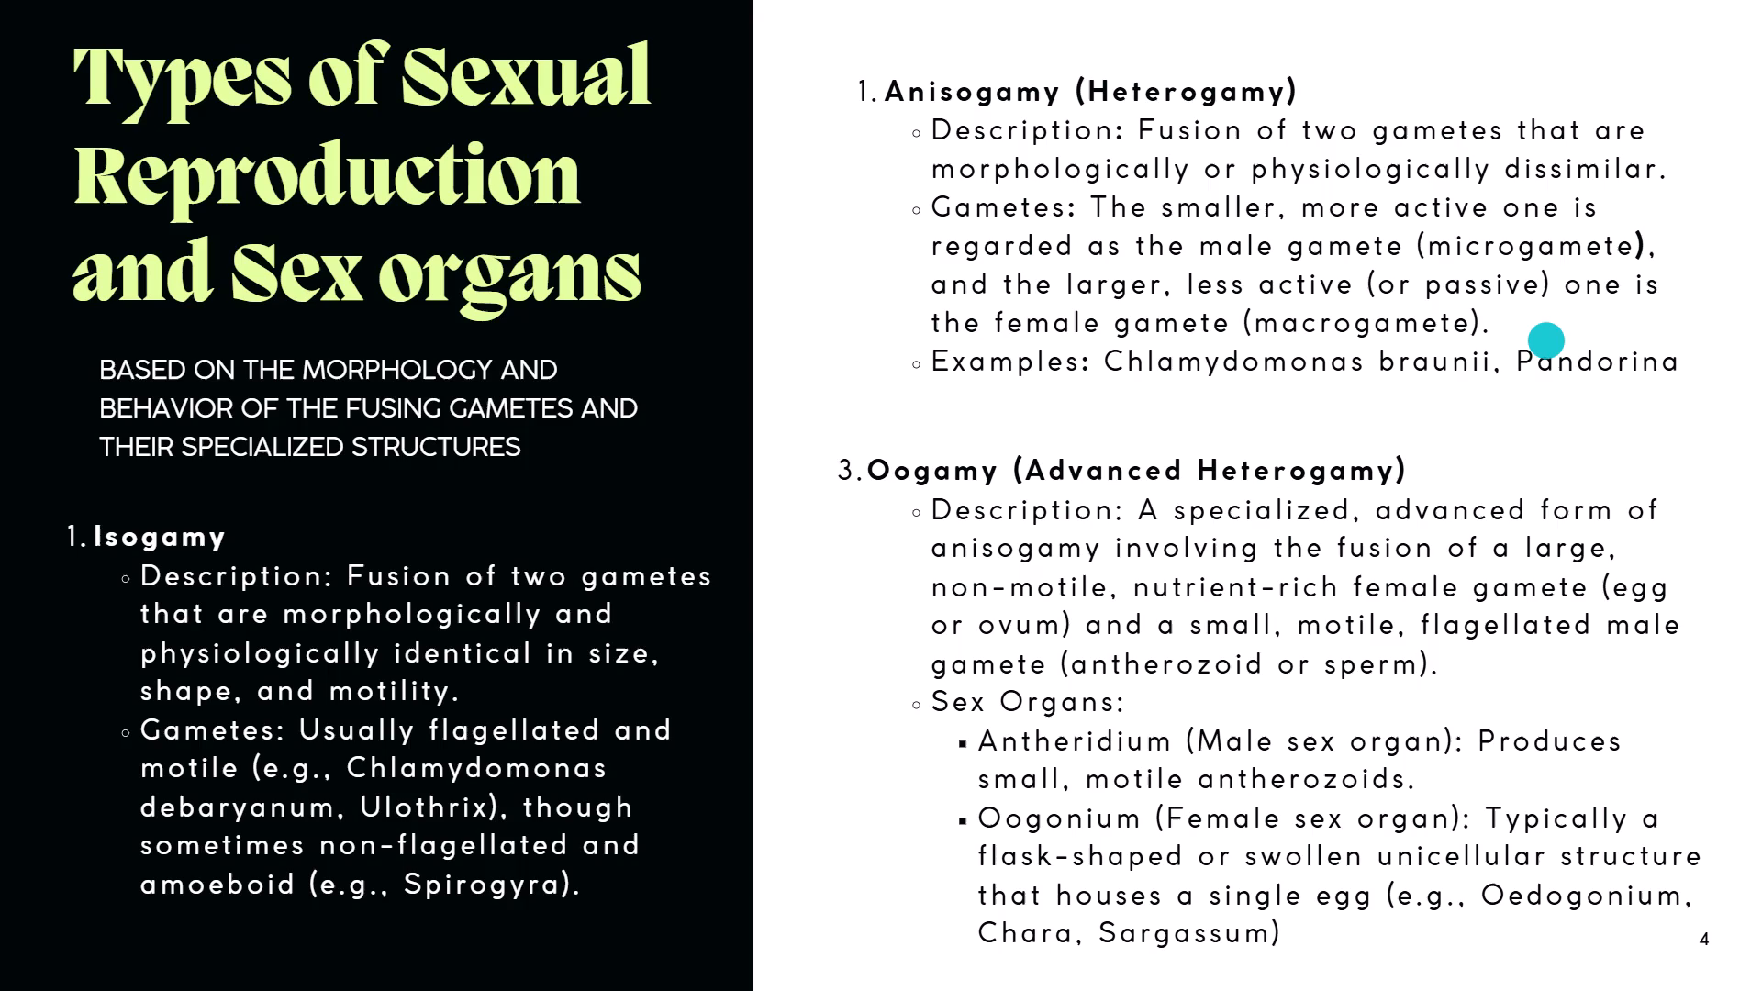
{"action": "key", "text": "Right"}
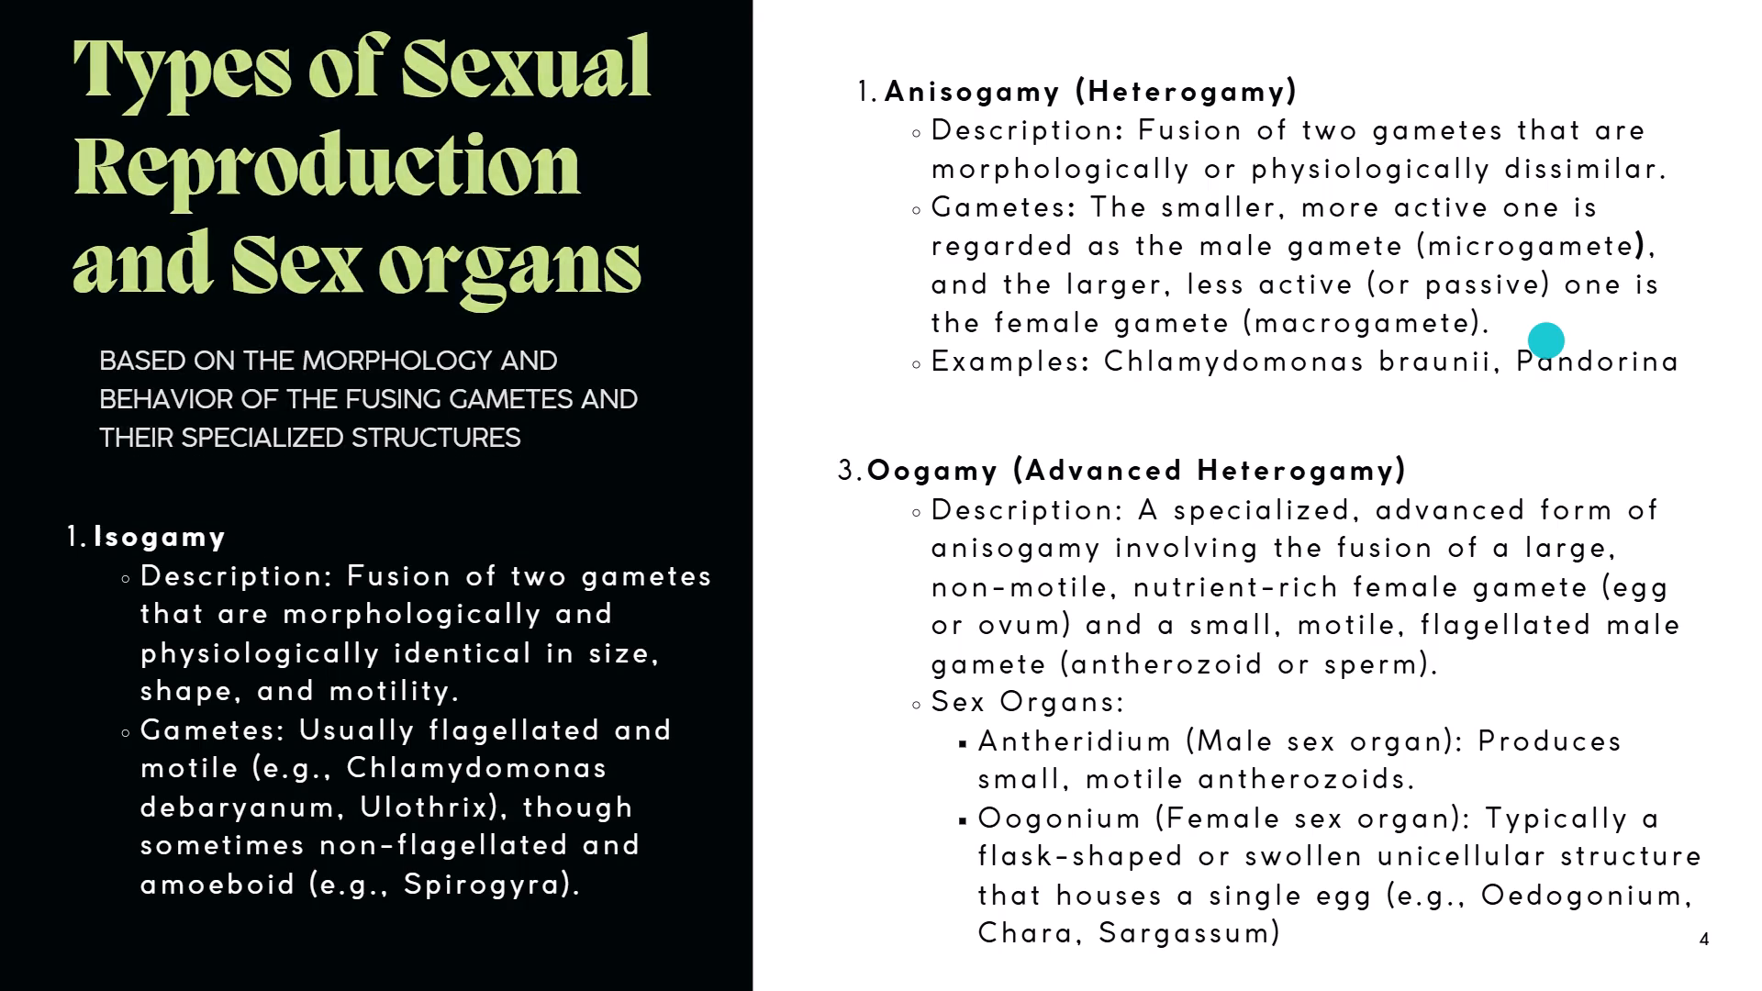
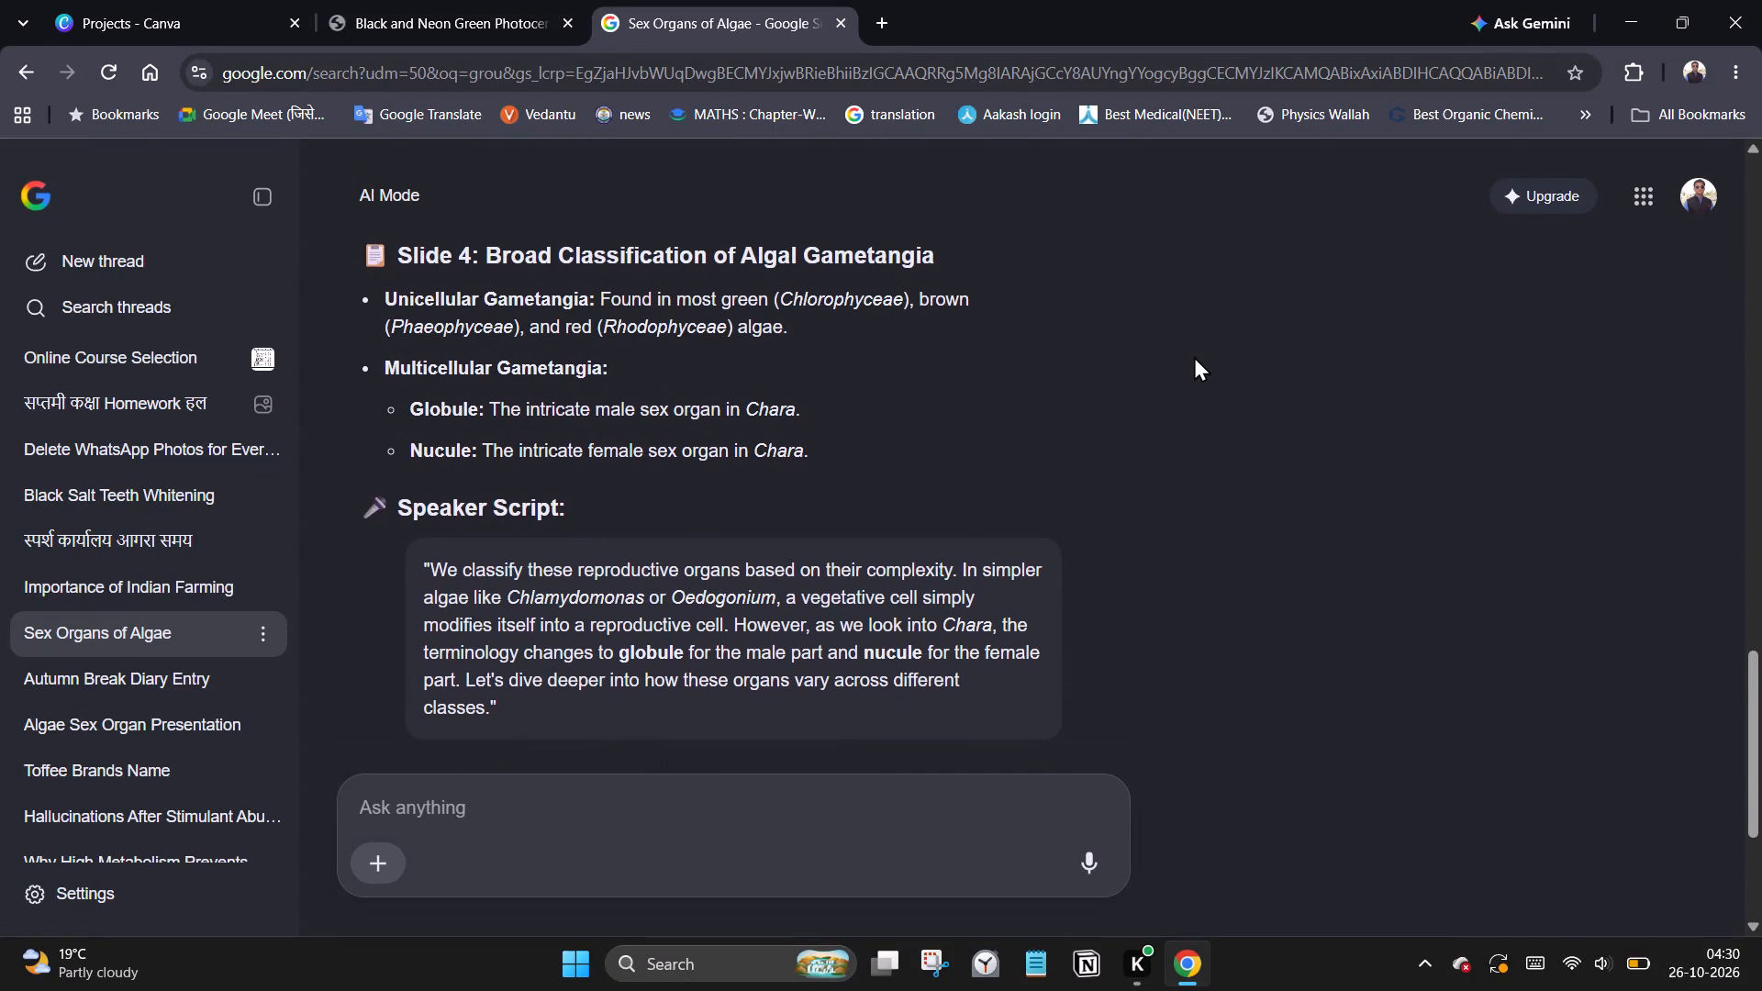
Read the speaker script on jacketless algal sex organs and the Slide 4 gametangia classification notes in the AI Mode thread, and close the thread.
{"action": "left_click", "coordinate": [271, 195]}
{"action": "scroll", "coordinate": [913, 396], "scroll_direction": "up", "scroll_amount": 1}
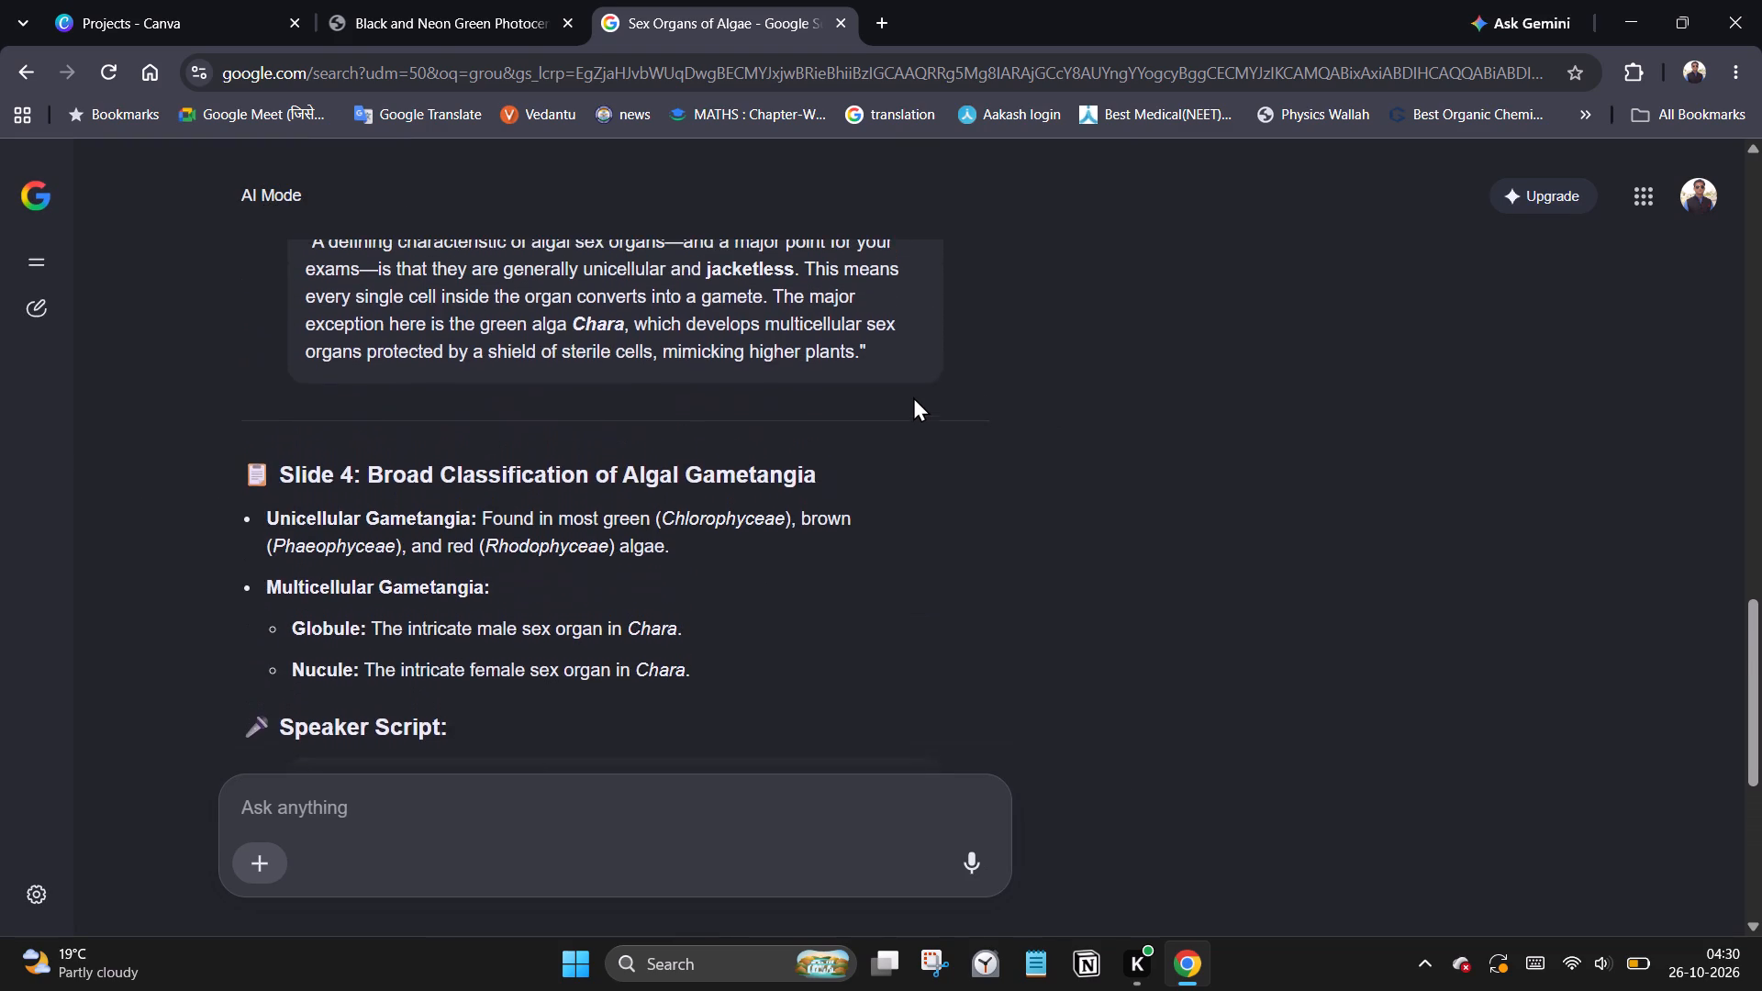
{"action": "scroll", "coordinate": [913, 396], "scroll_direction": "up", "scroll_amount": 2}
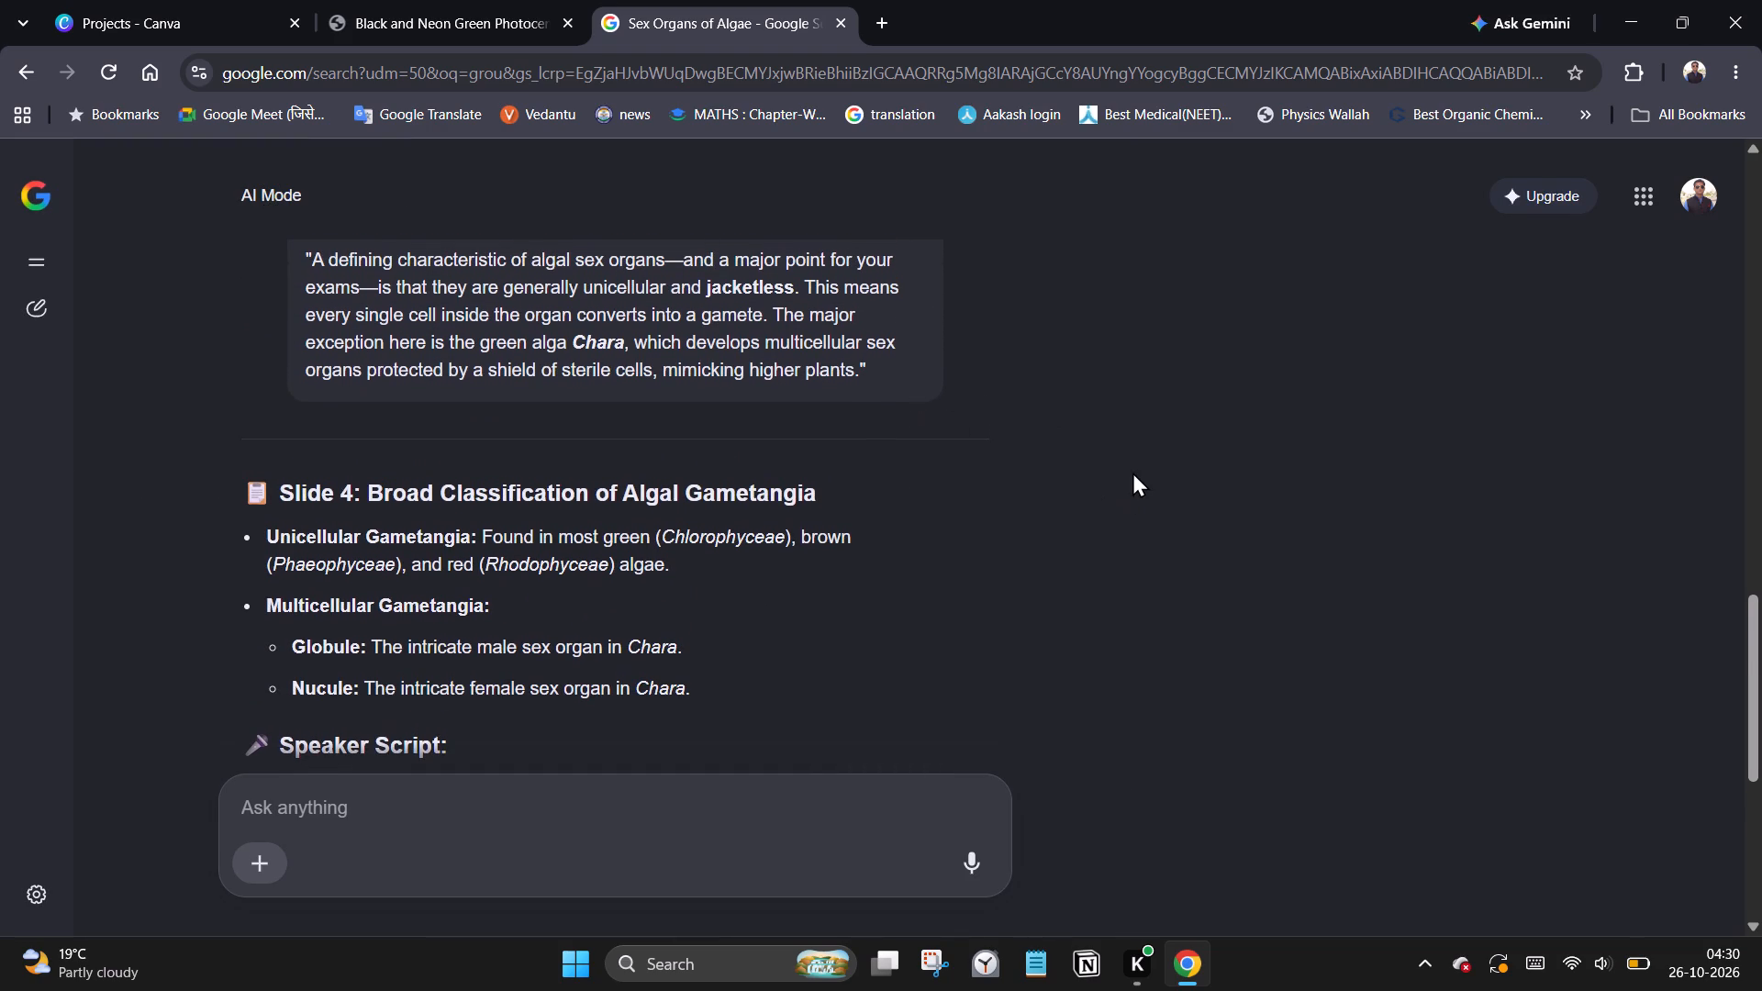
{"action": "scroll", "coordinate": [1132, 472], "scroll_direction": "up", "scroll_amount": 1}
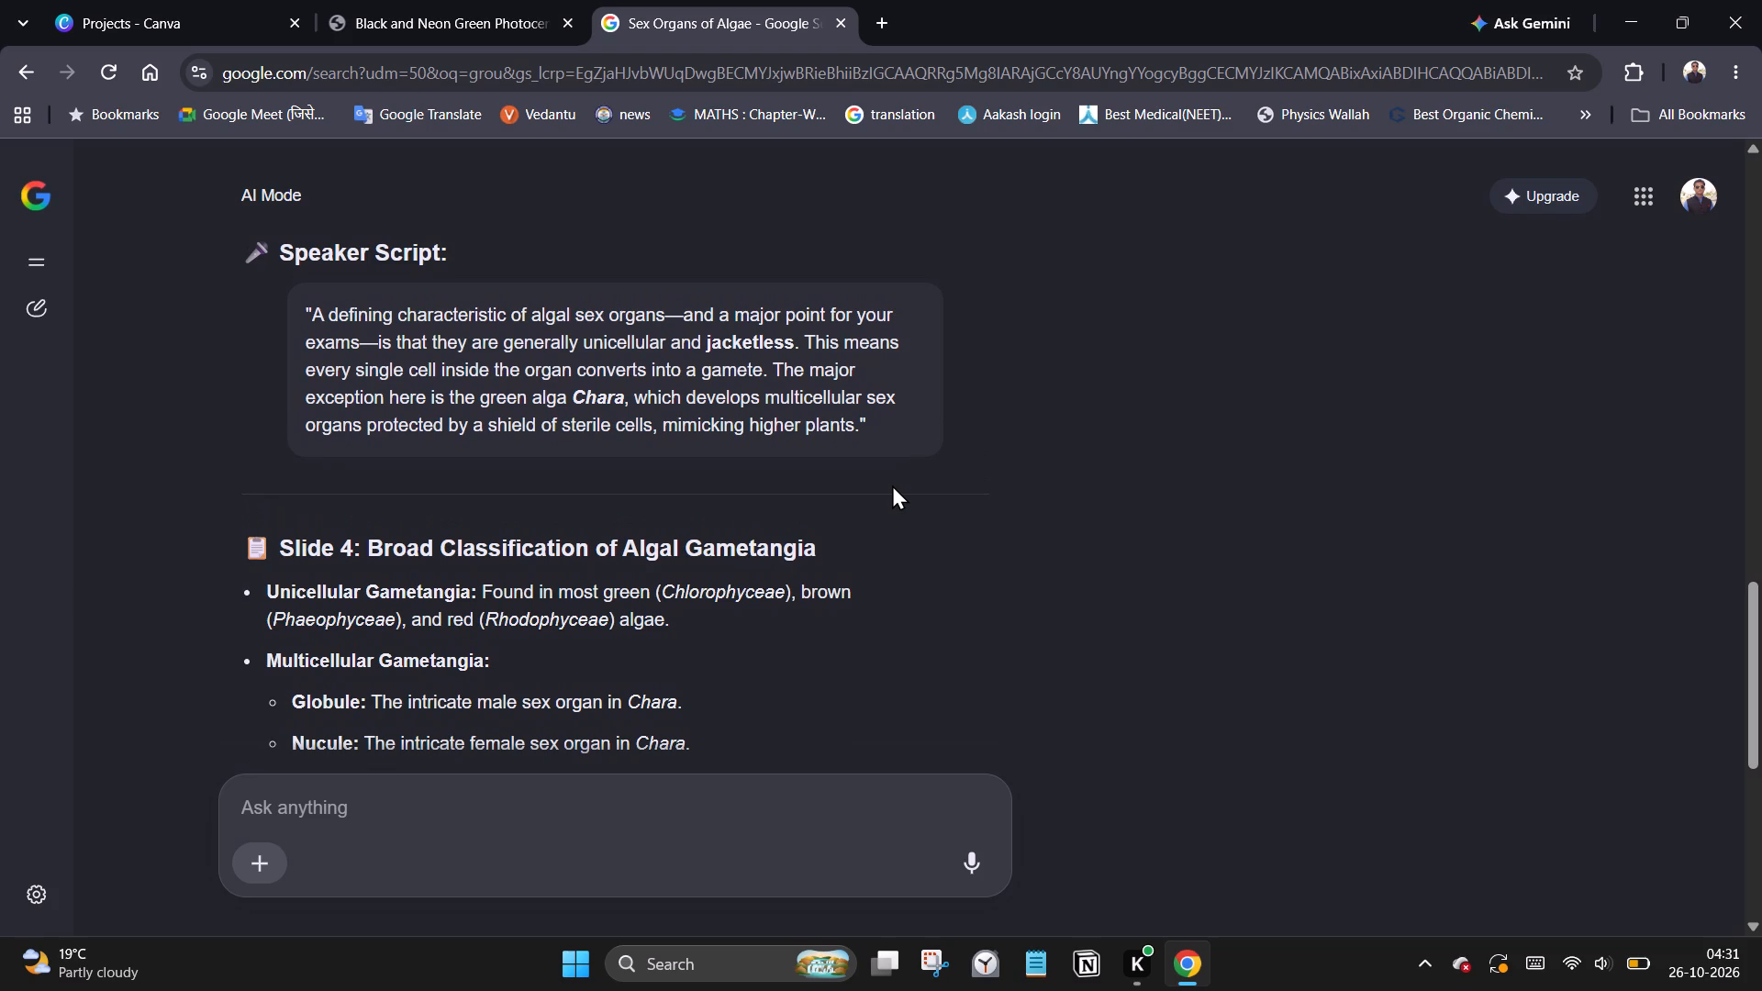
{"action": "scroll", "coordinate": [892, 484], "scroll_direction": "down", "scroll_amount": 3}
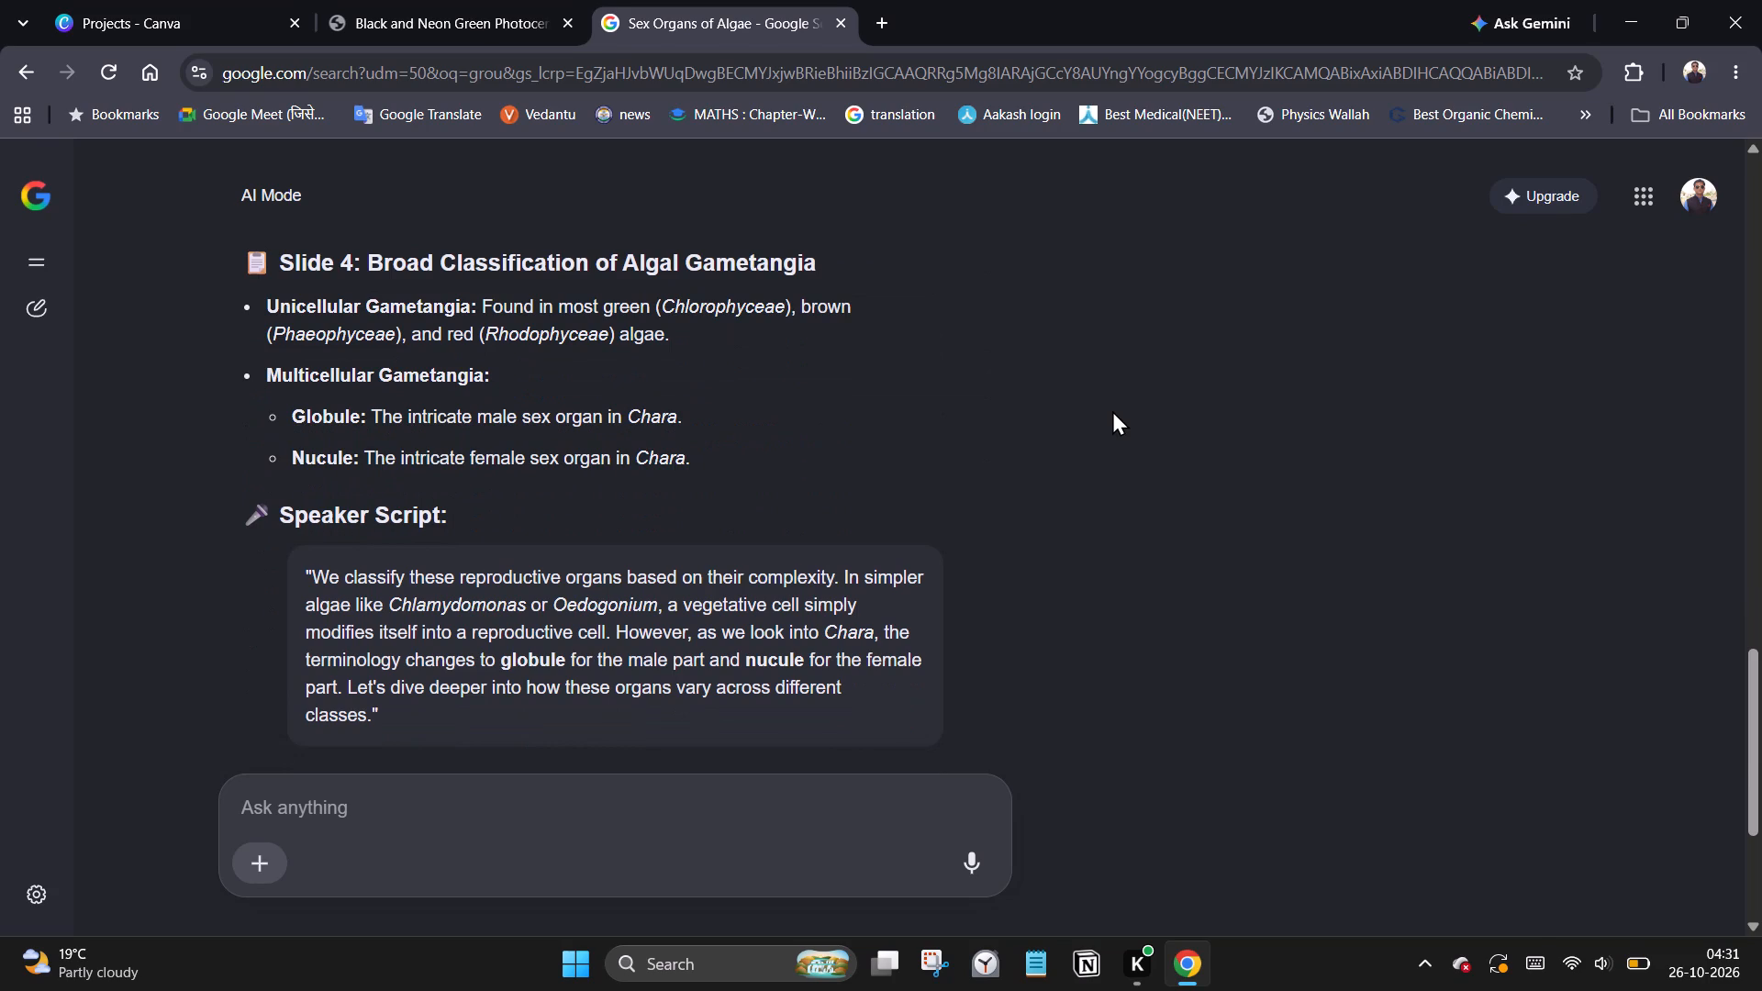
{"action": "left_click", "coordinate": [842, 25]}
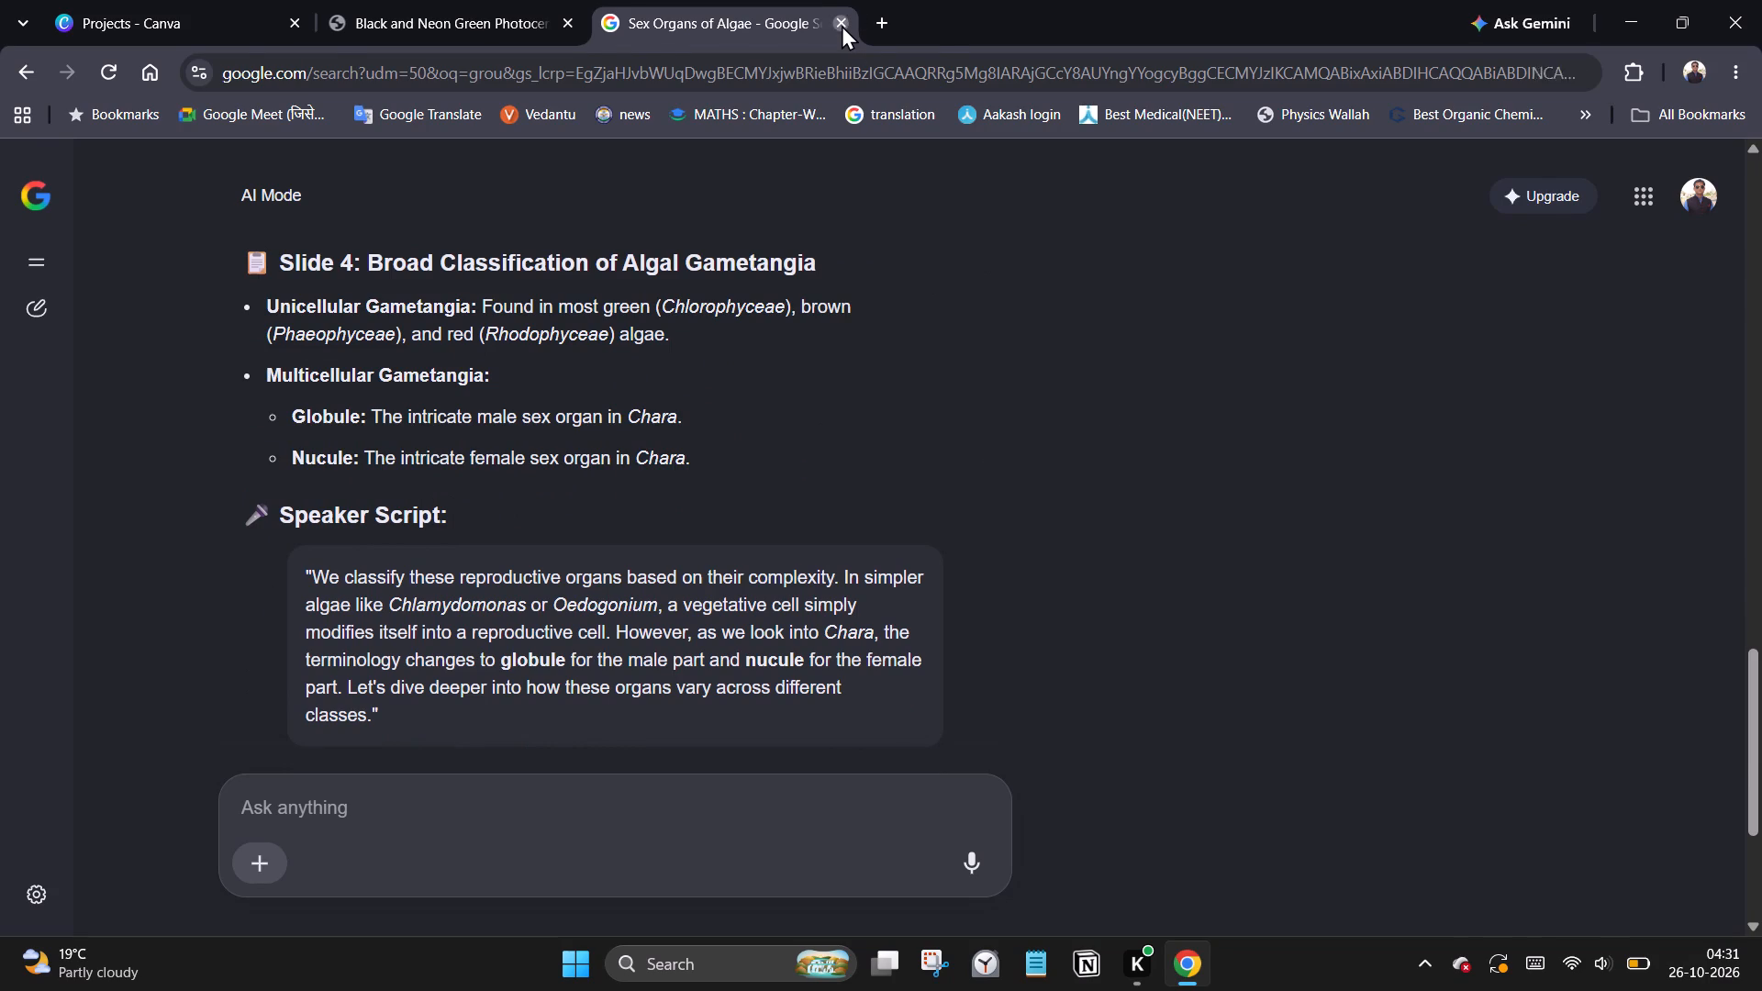
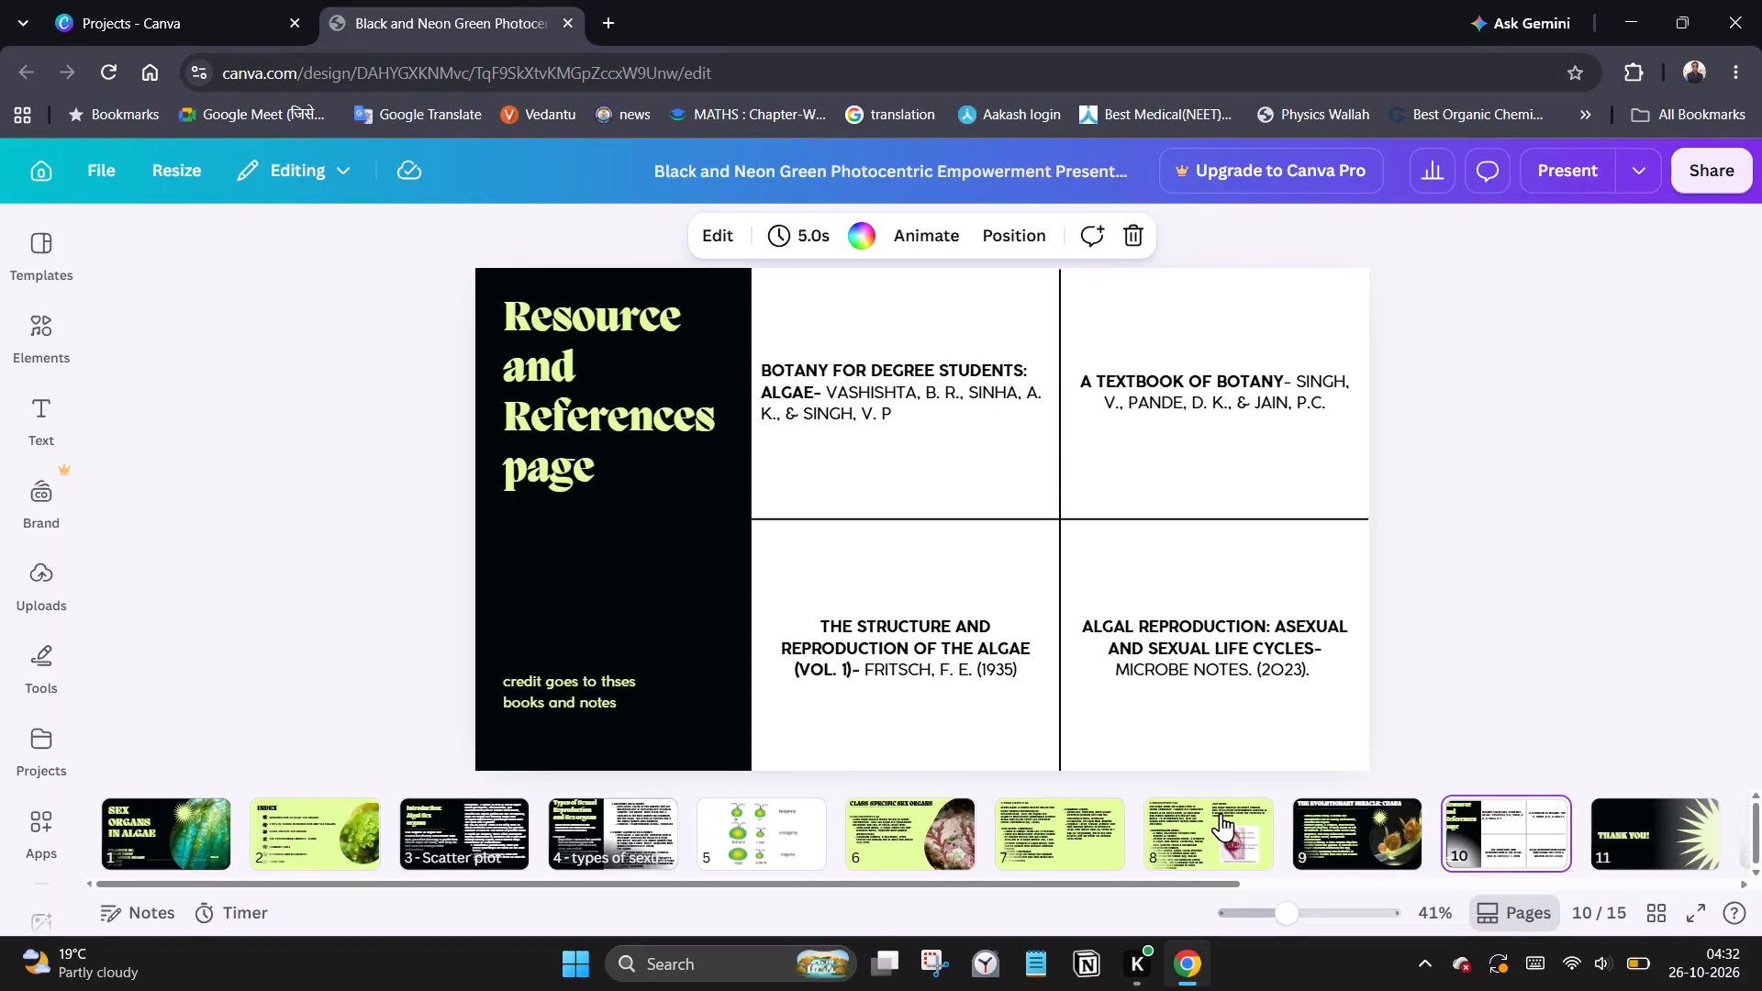
Review slide 9 on Chara and slide 10 with the resources and references.
{"action": "left_click", "coordinate": [1333, 850]}
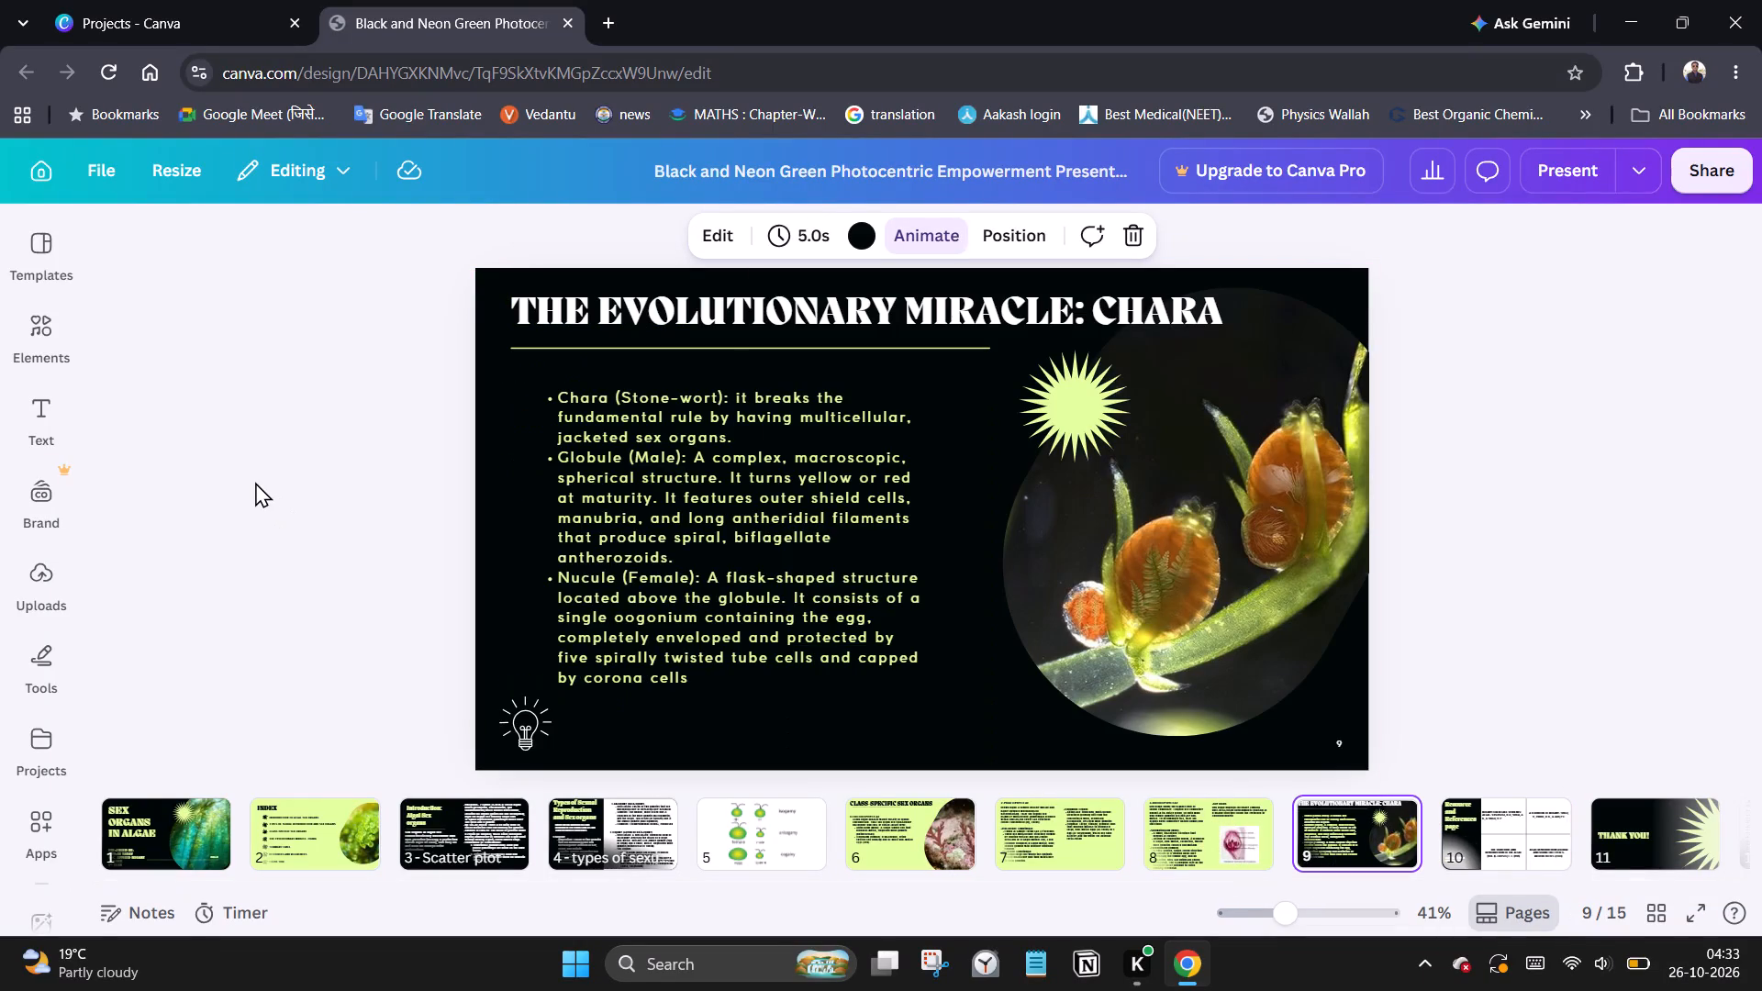
{"action": "key", "text": "Right"}
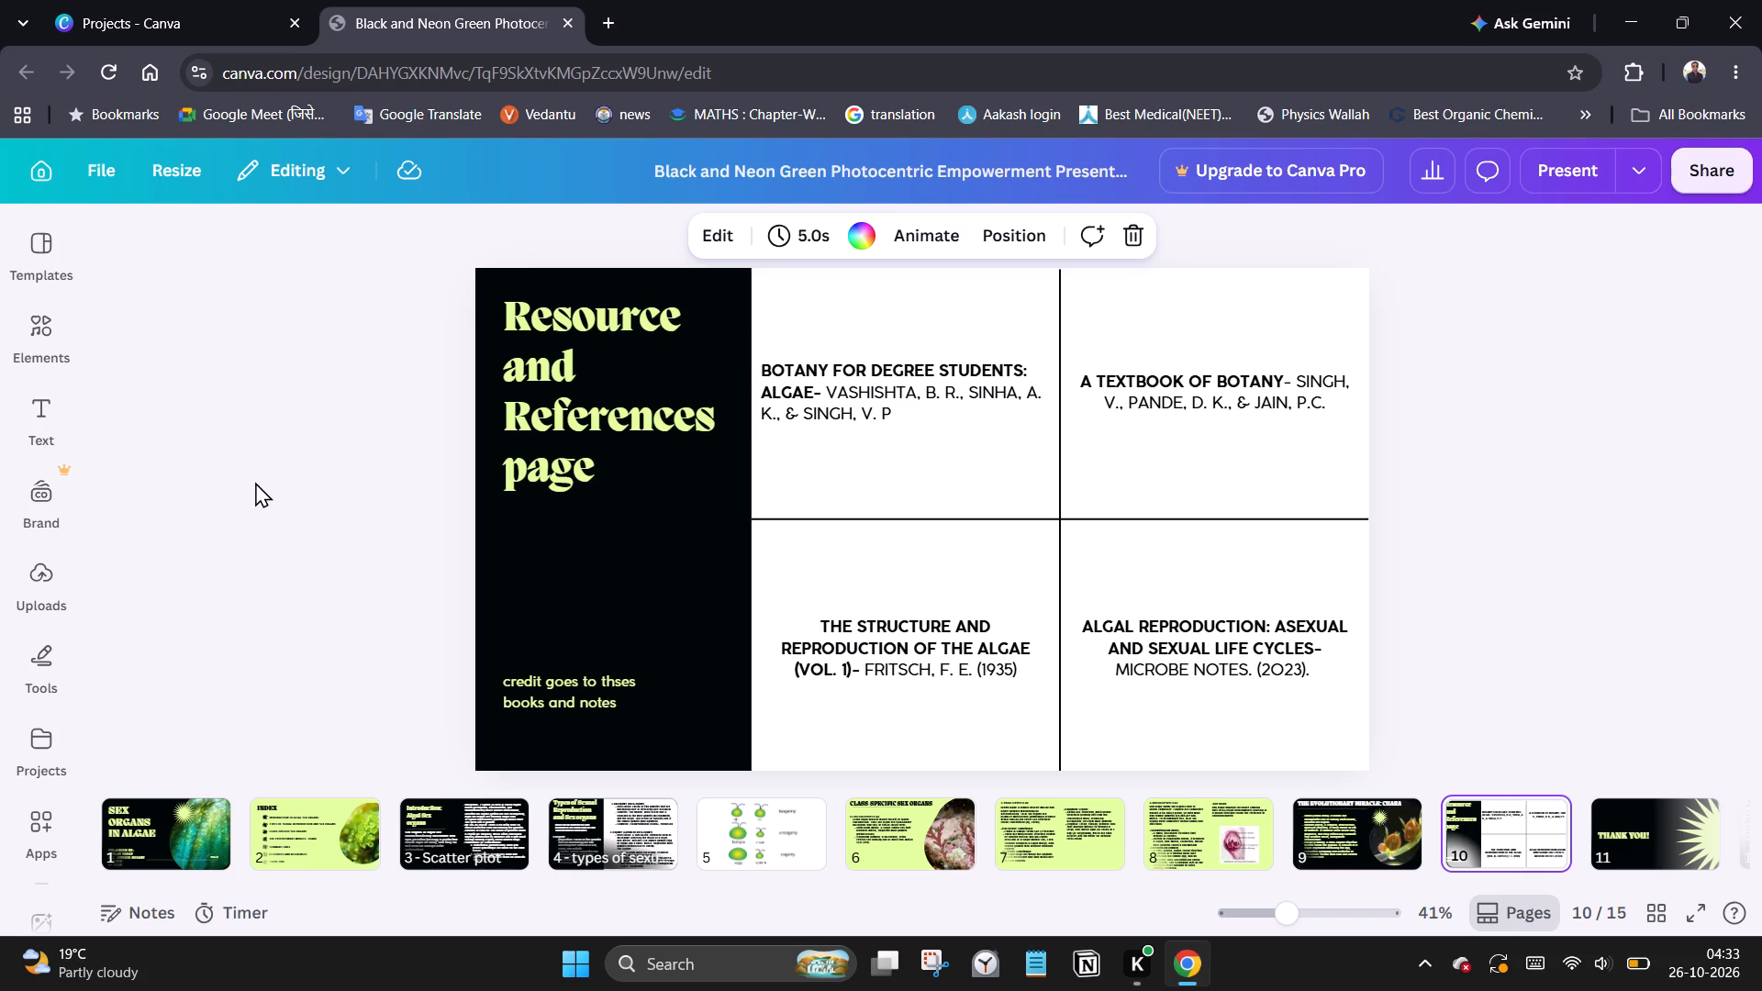
Search Google in a new tab for "botany for degree students algae", skim the web results and open the image results.
{"action": "left_click", "coordinate": [609, 20]}
{"action": "type", "text": "botany of de"}
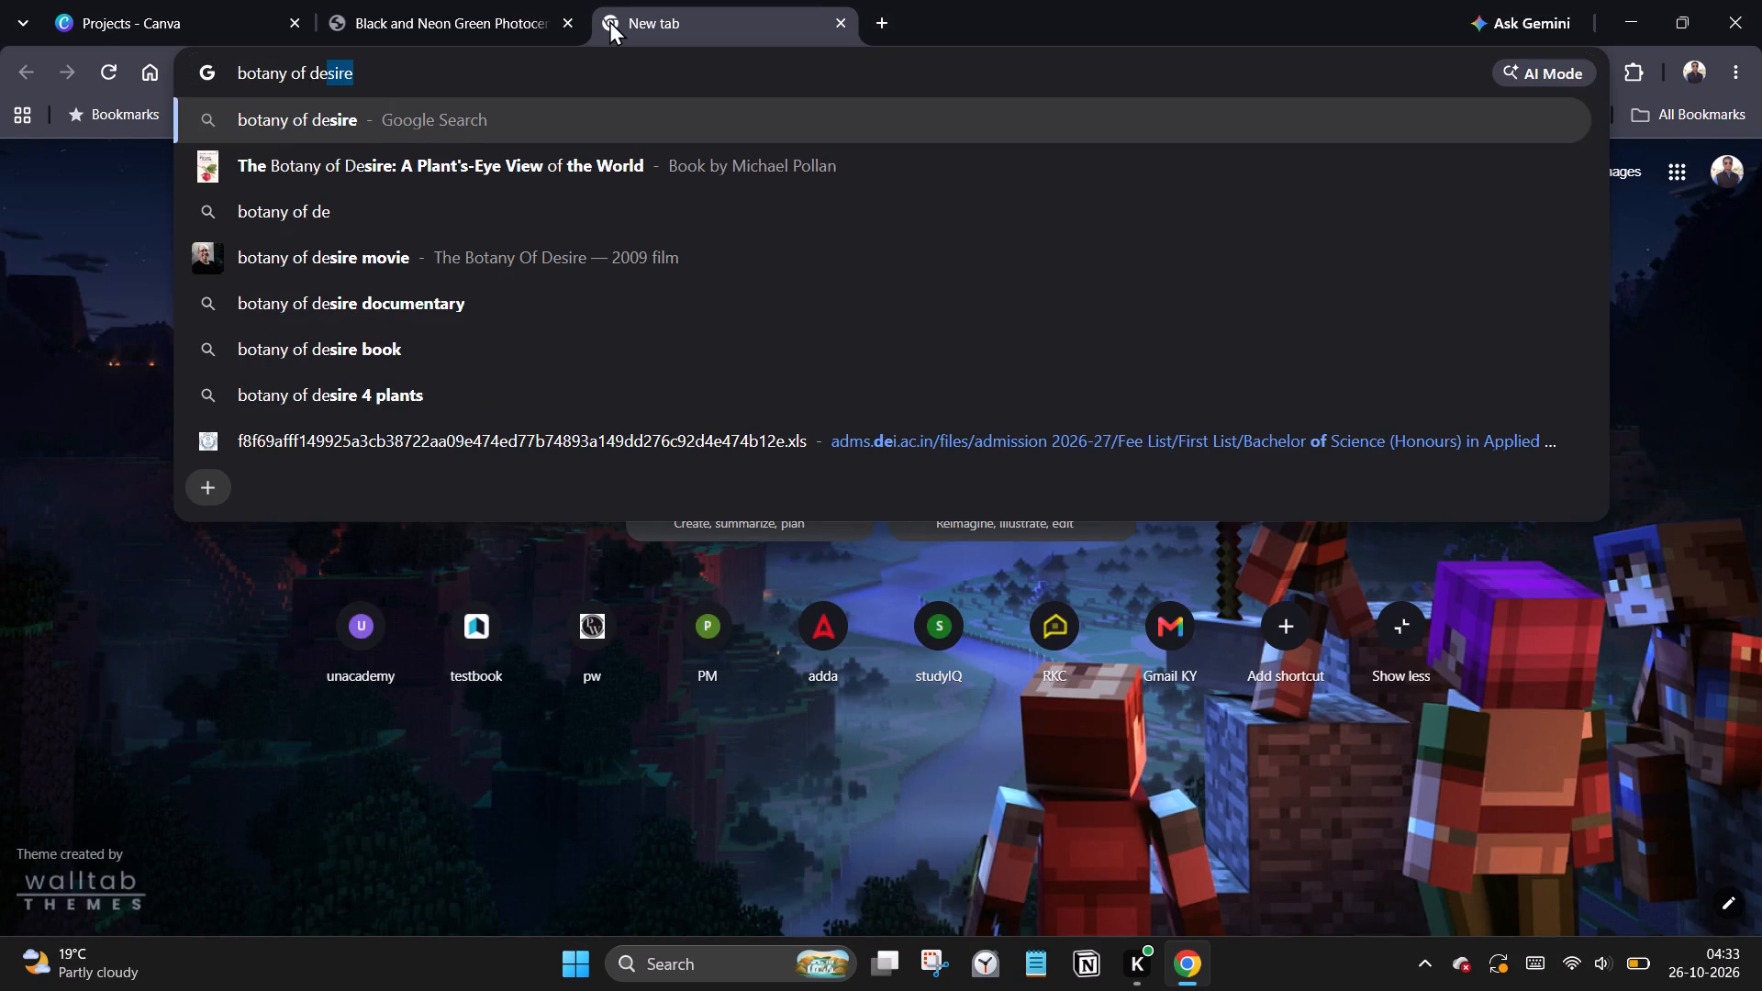
{"action": "type", "text": "gree"}
{"action": "key", "text": "space"}
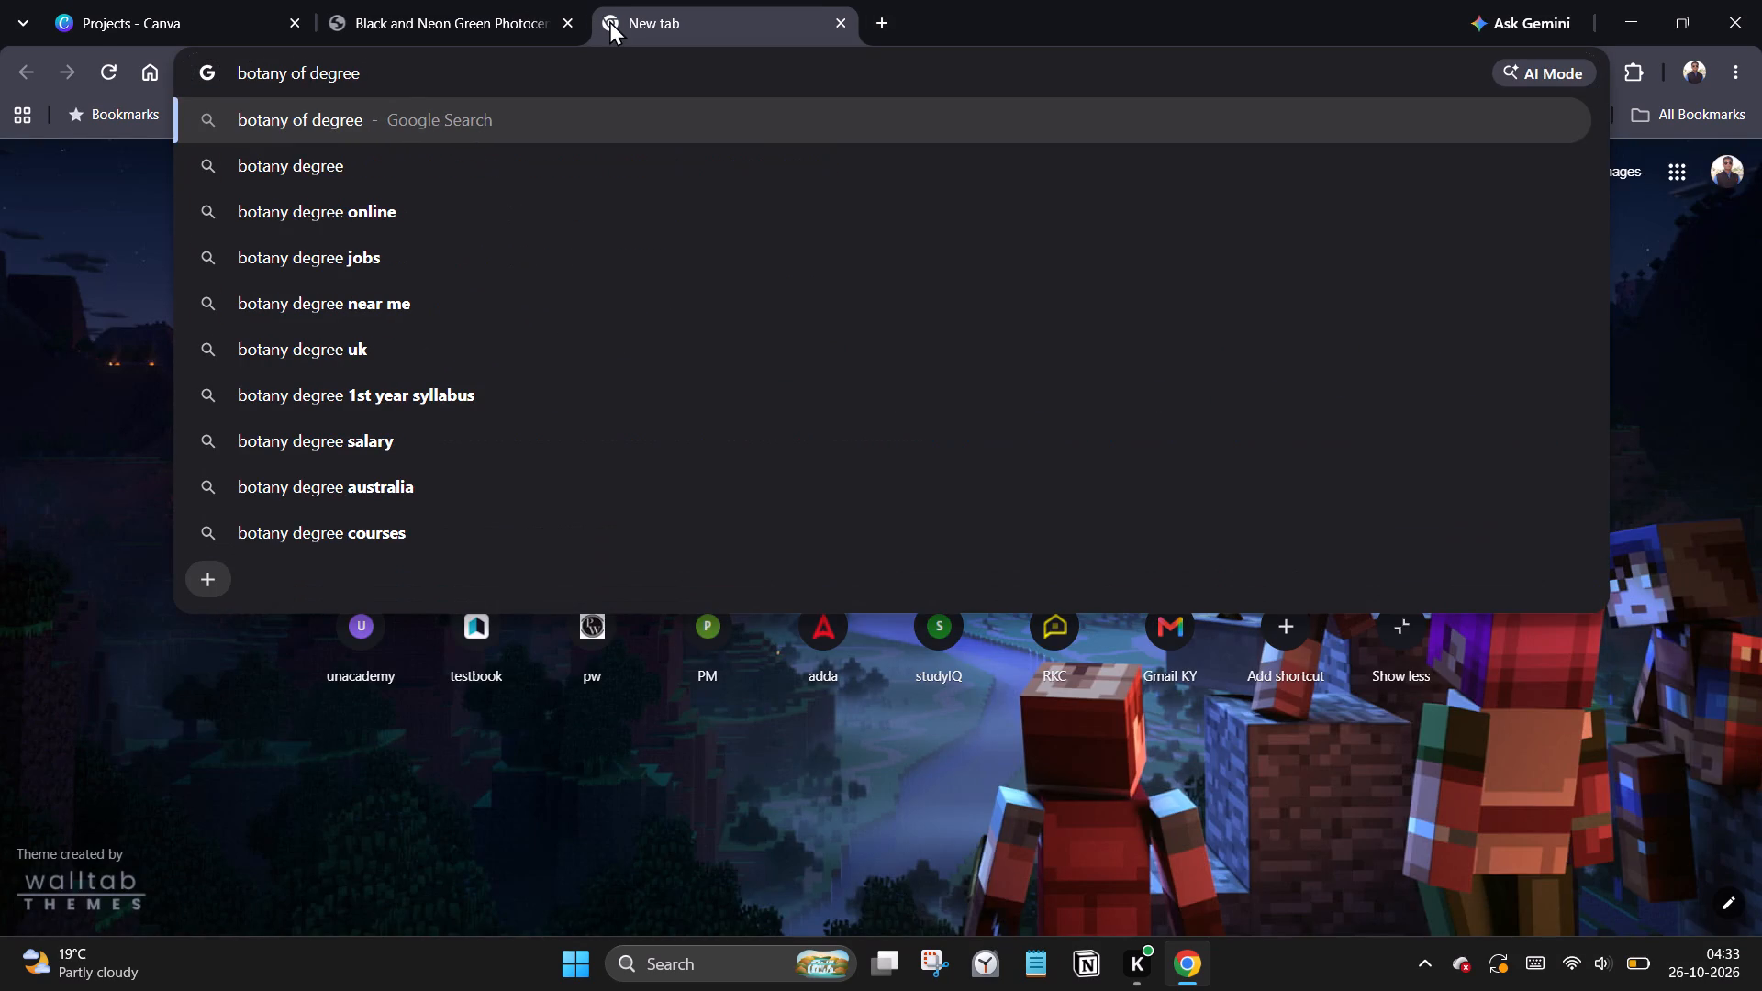
{"action": "type", "text": "st"}
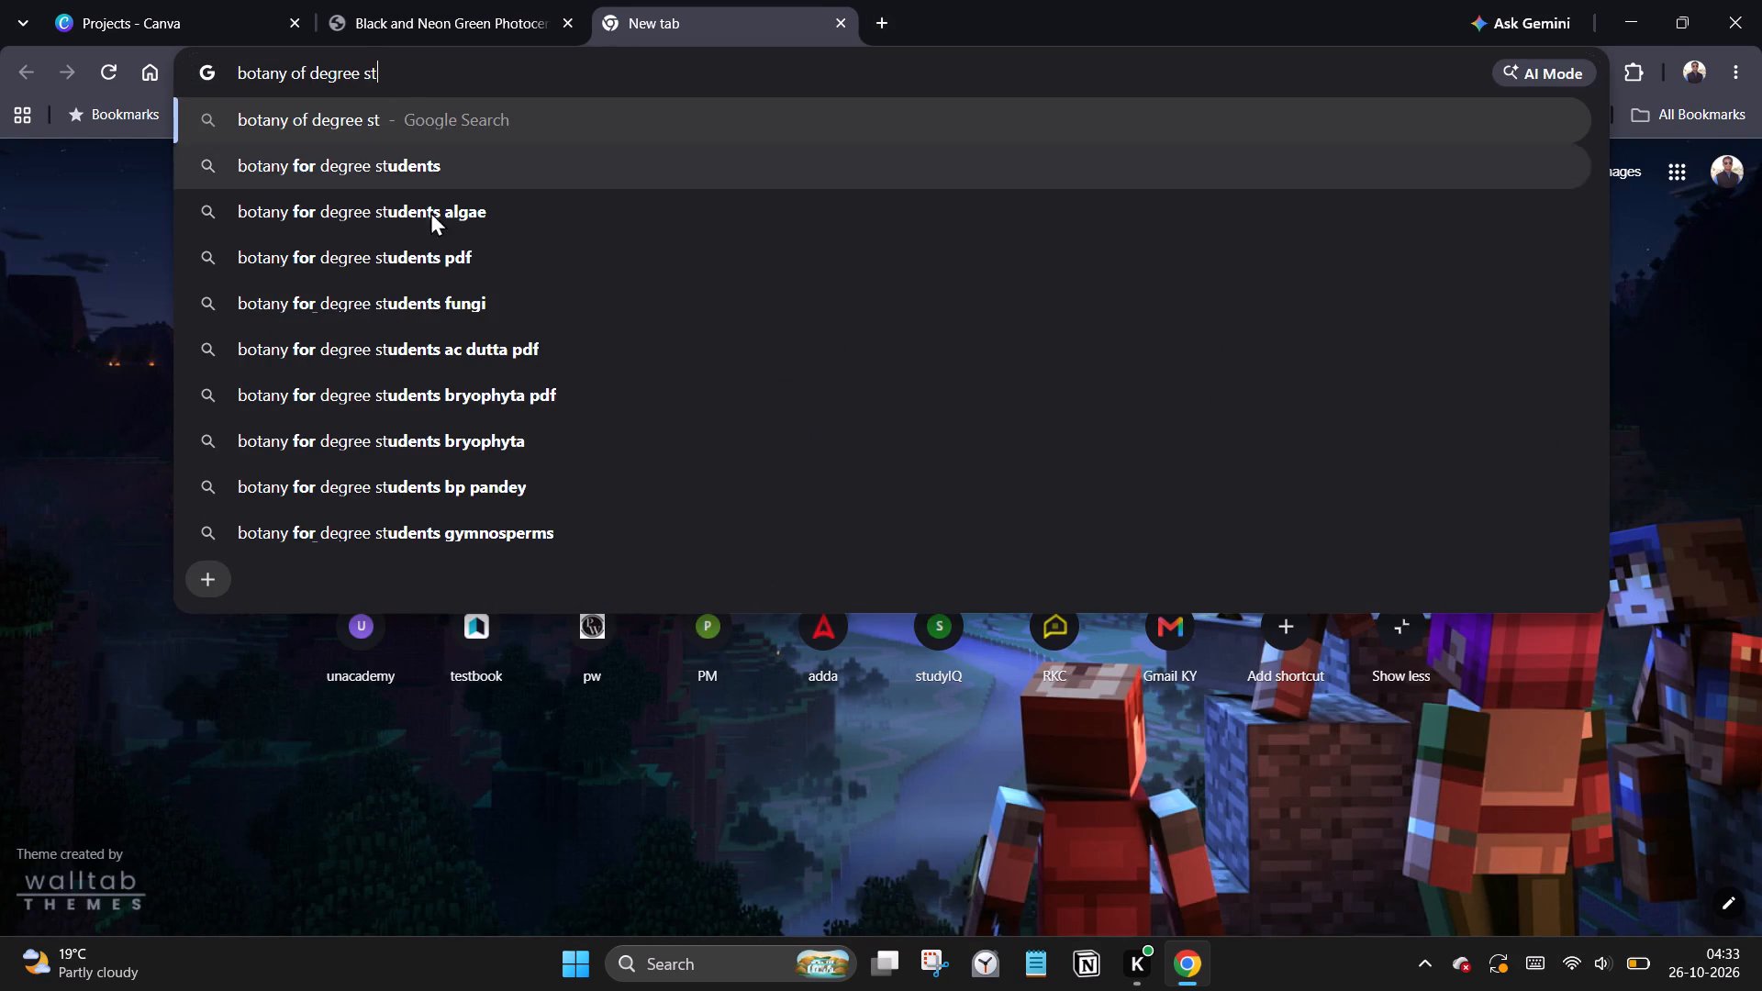
{"action": "left_click", "coordinate": [435, 204]}
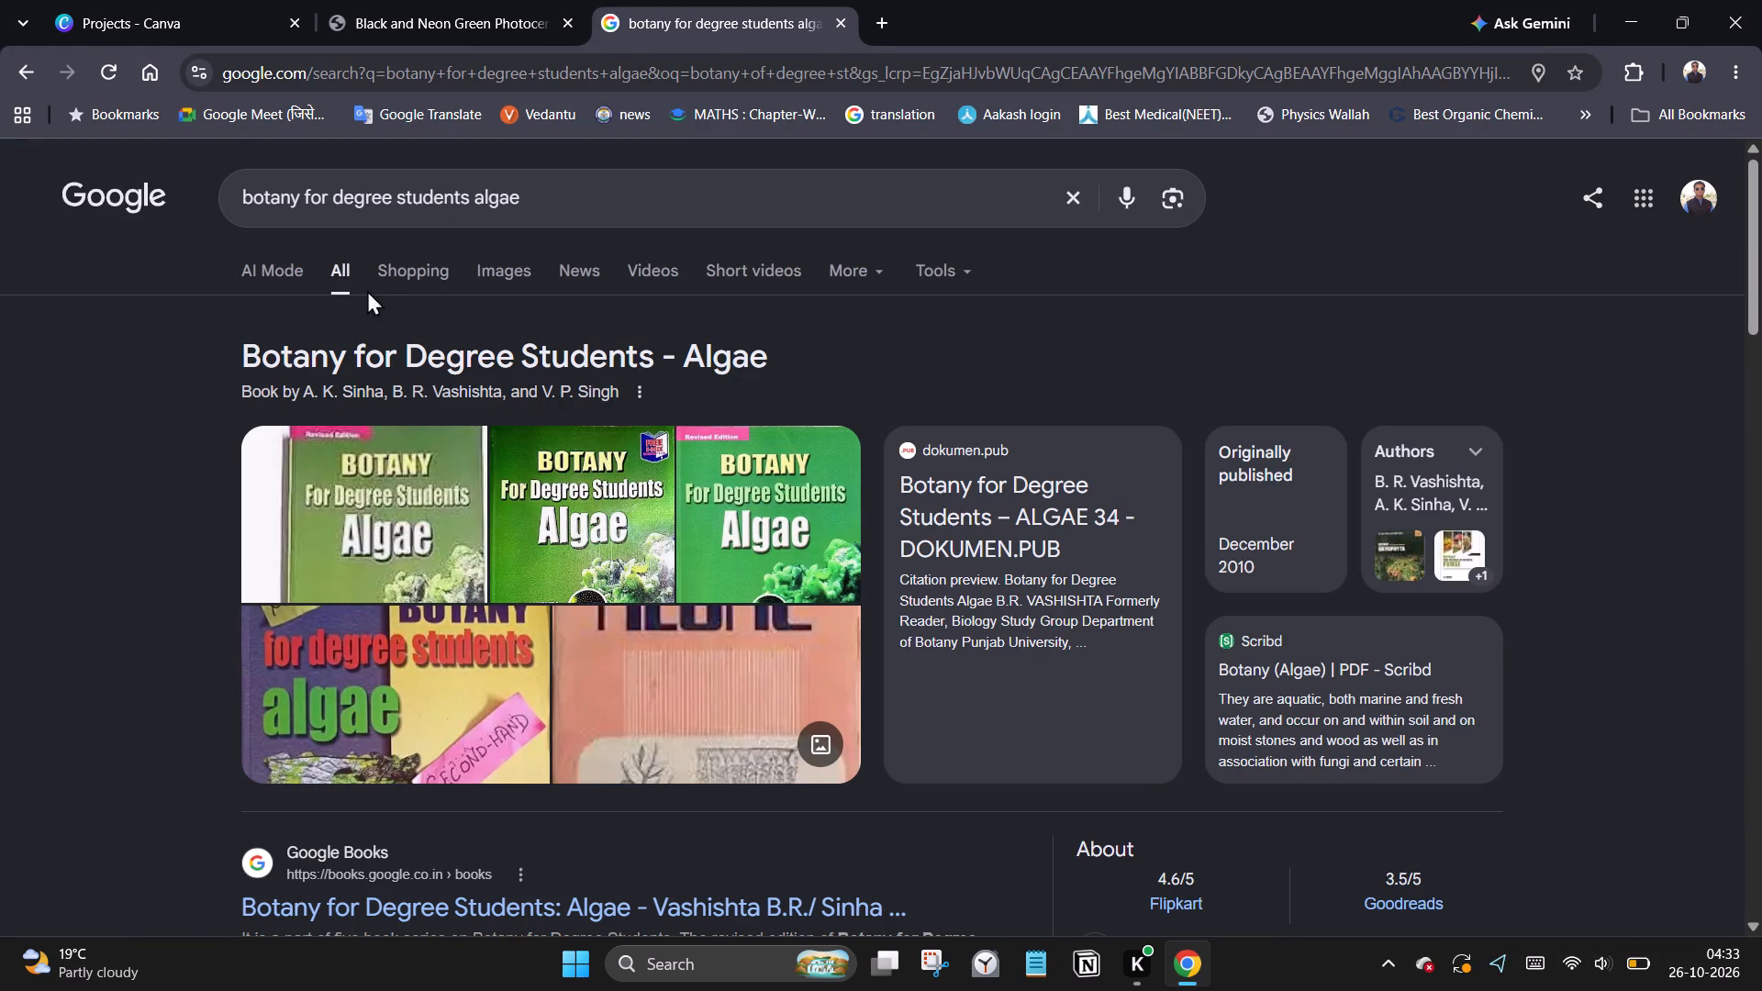
{"action": "scroll", "coordinate": [181, 518], "scroll_direction": "down", "scroll_amount": 1}
{"action": "scroll", "coordinate": [181, 518], "scroll_direction": "right", "scroll_amount": 1}
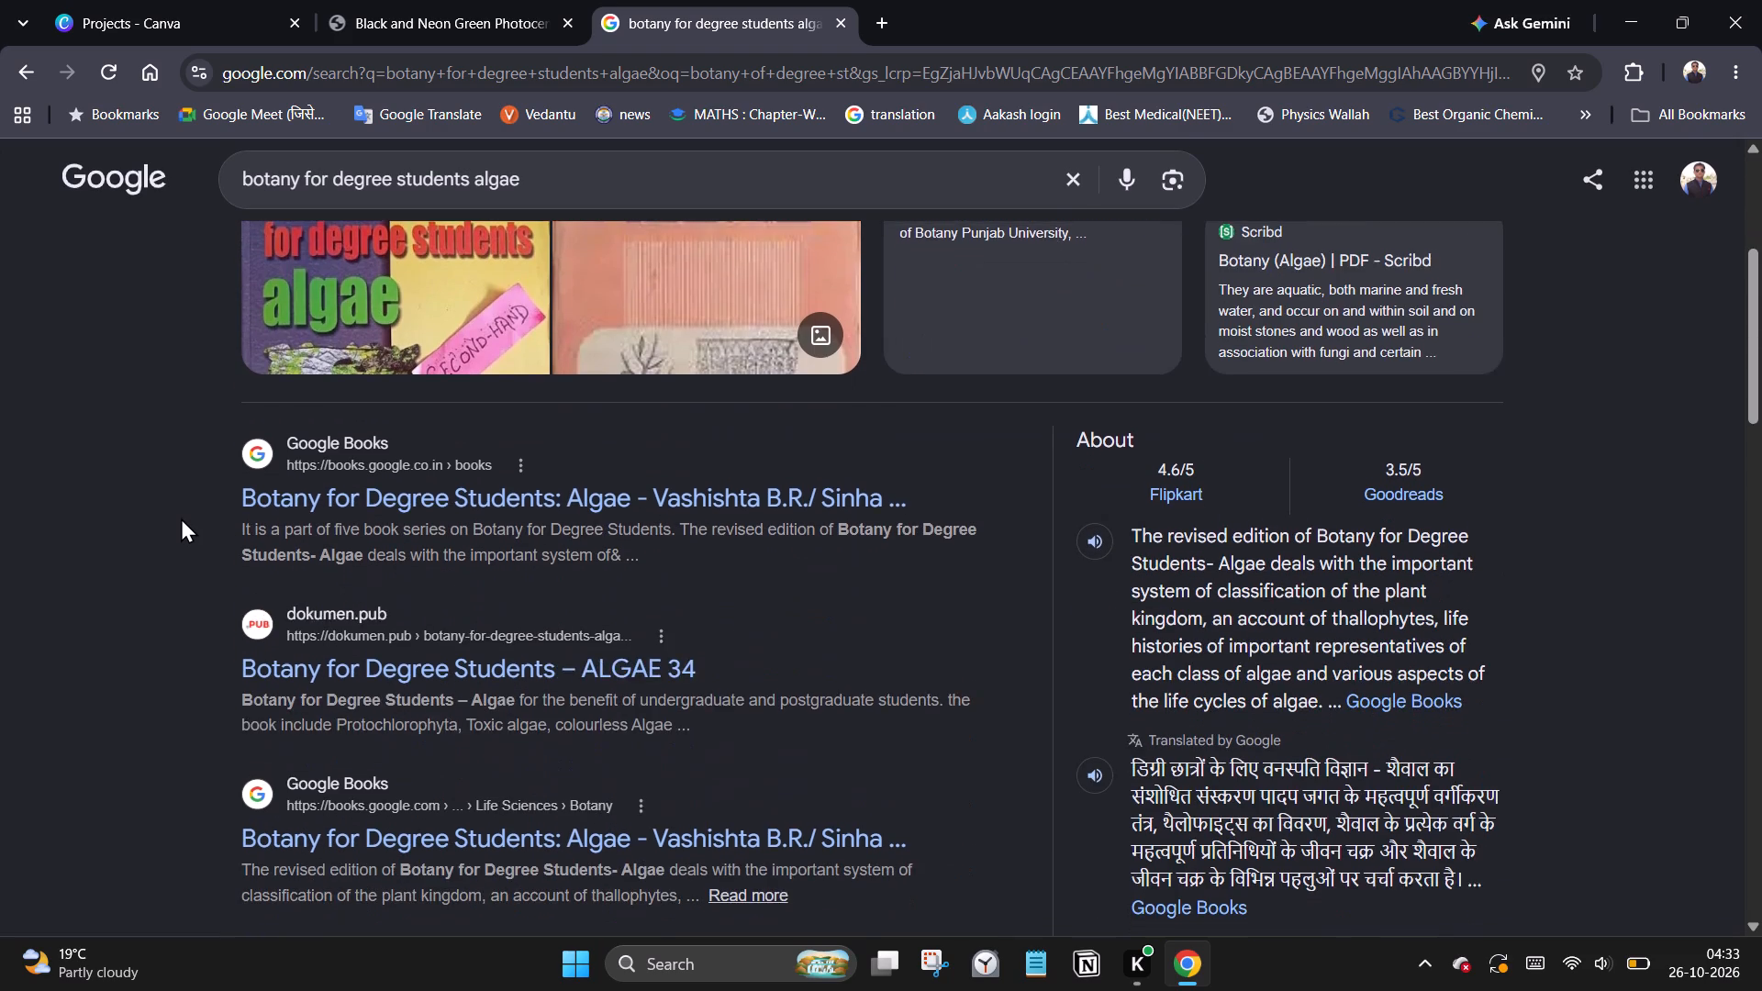
{"action": "scroll", "coordinate": [181, 518], "scroll_direction": "right", "scroll_amount": 1}
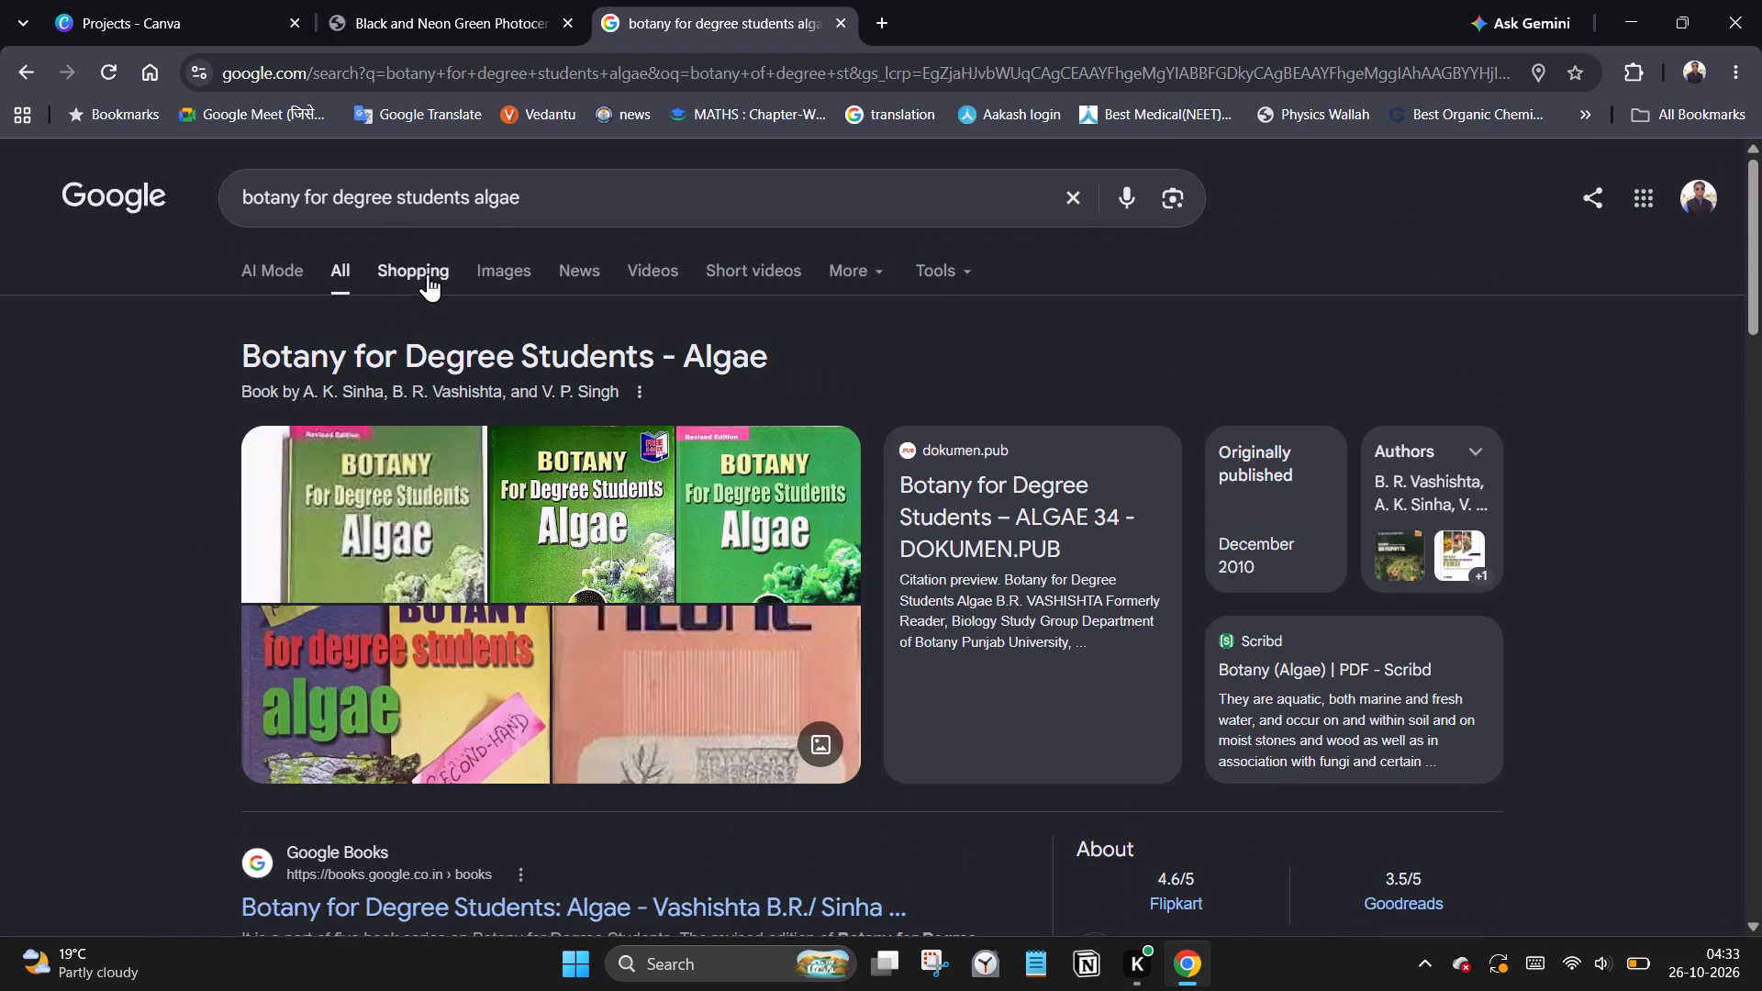
{"action": "left_click", "coordinate": [496, 269]}
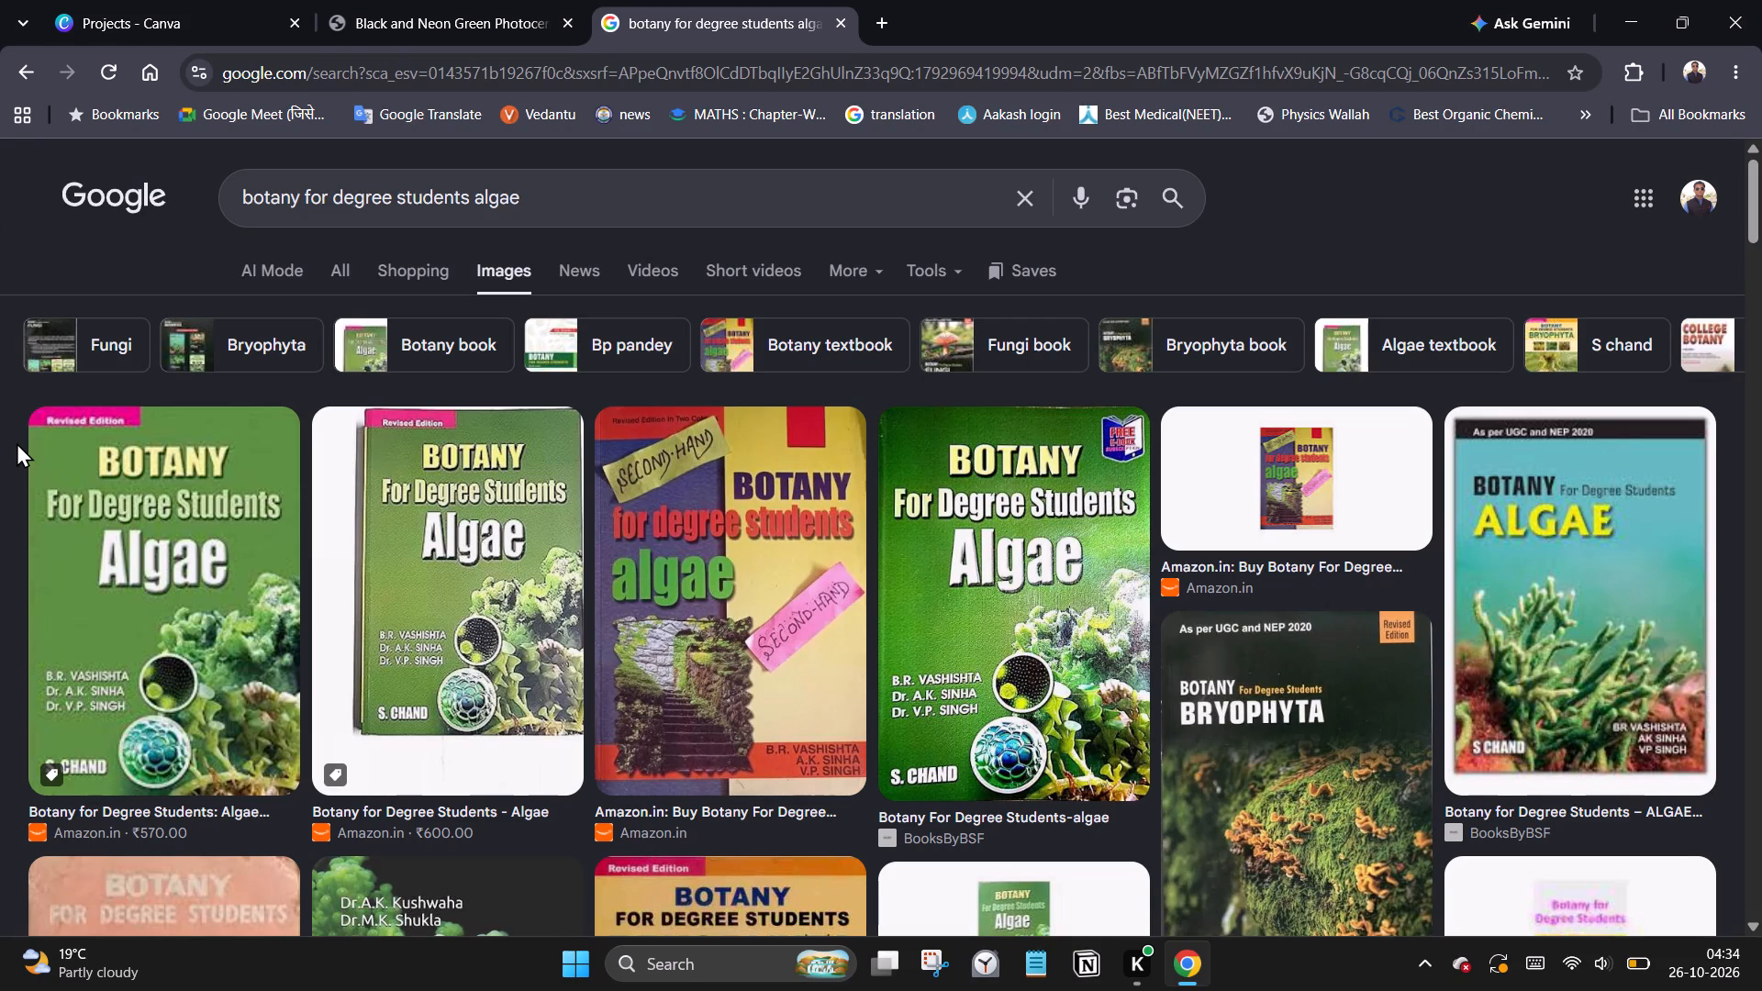
Check the references slide in Canva, and search Google separately for "a textbook of botany singh pandey jain pdf", opening the image results.
{"action": "left_click", "coordinate": [437, 0]}
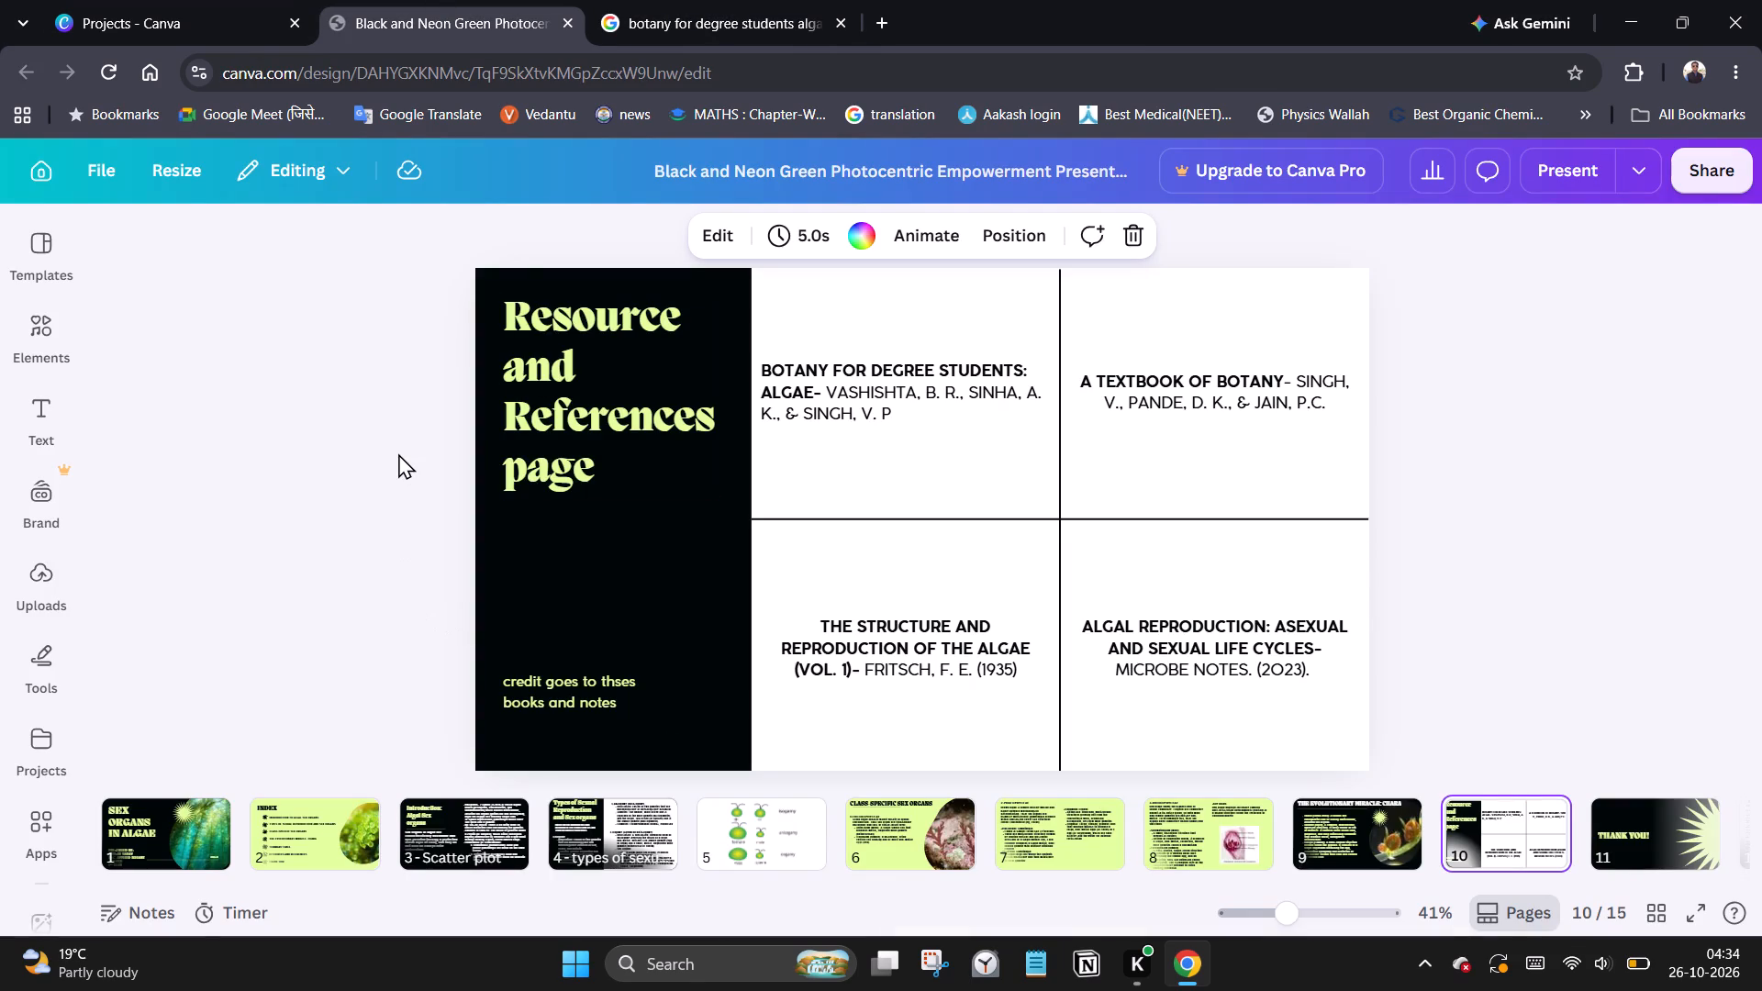
{"action": "left_click", "coordinate": [895, 23]}
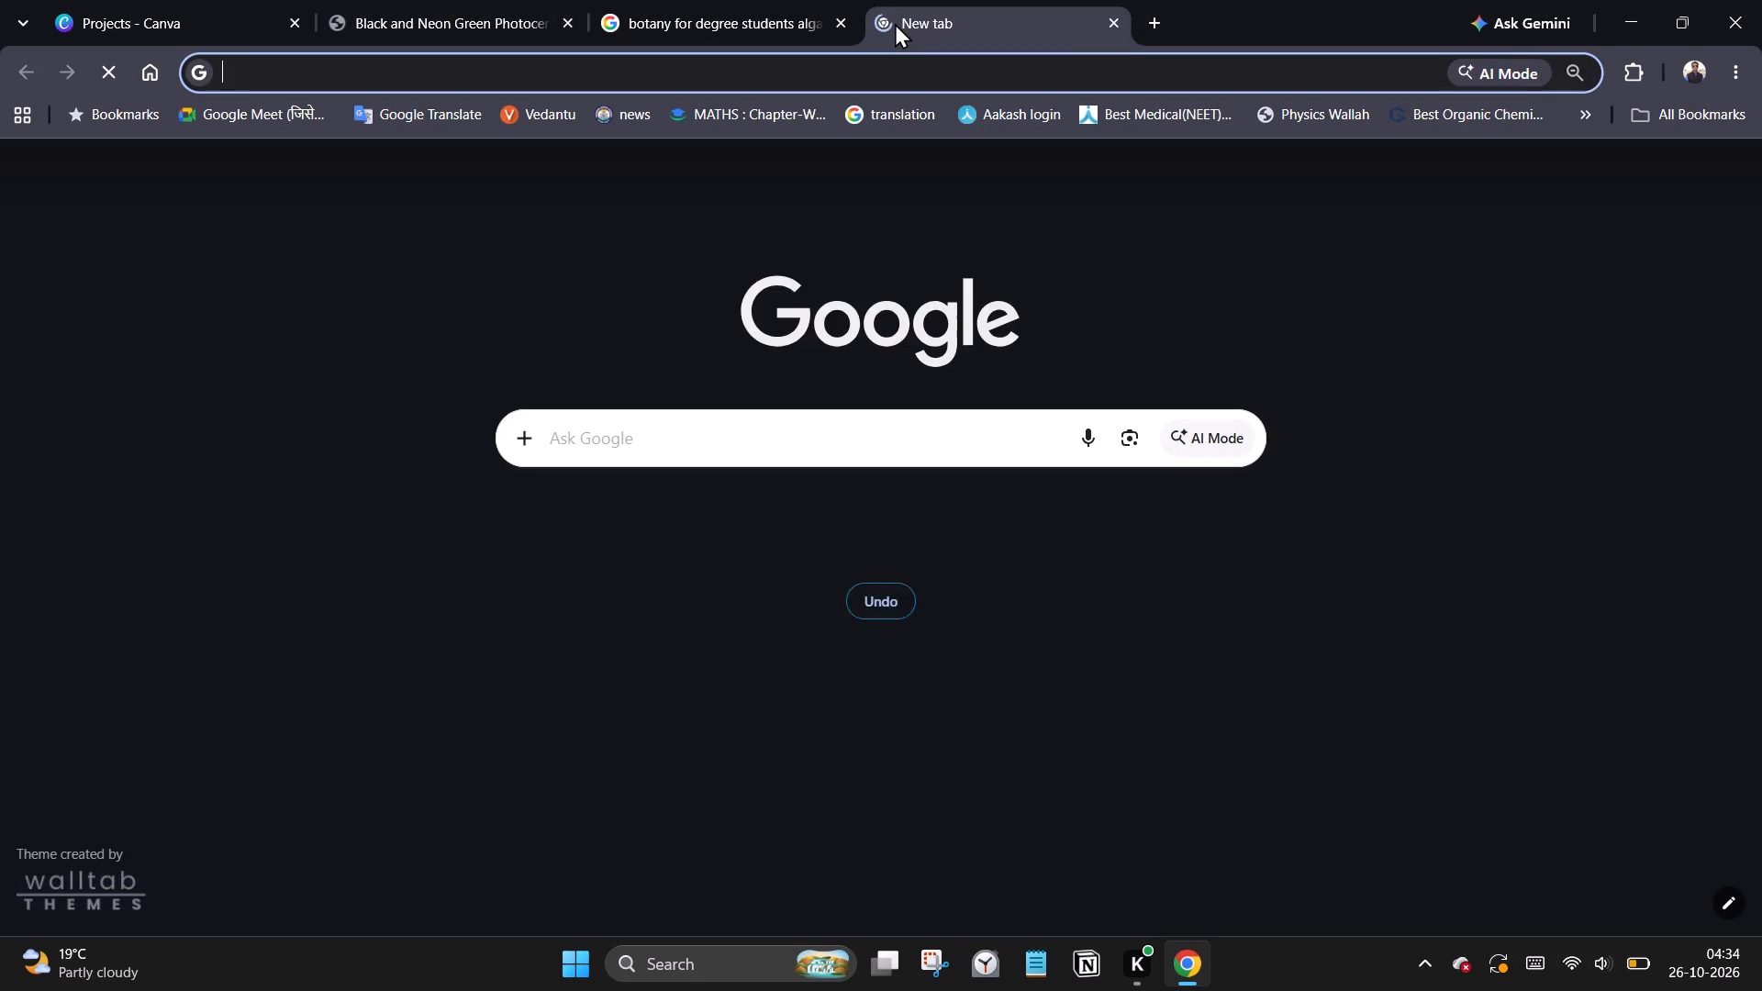
{"action": "type", "text": "a textbook of botan"}
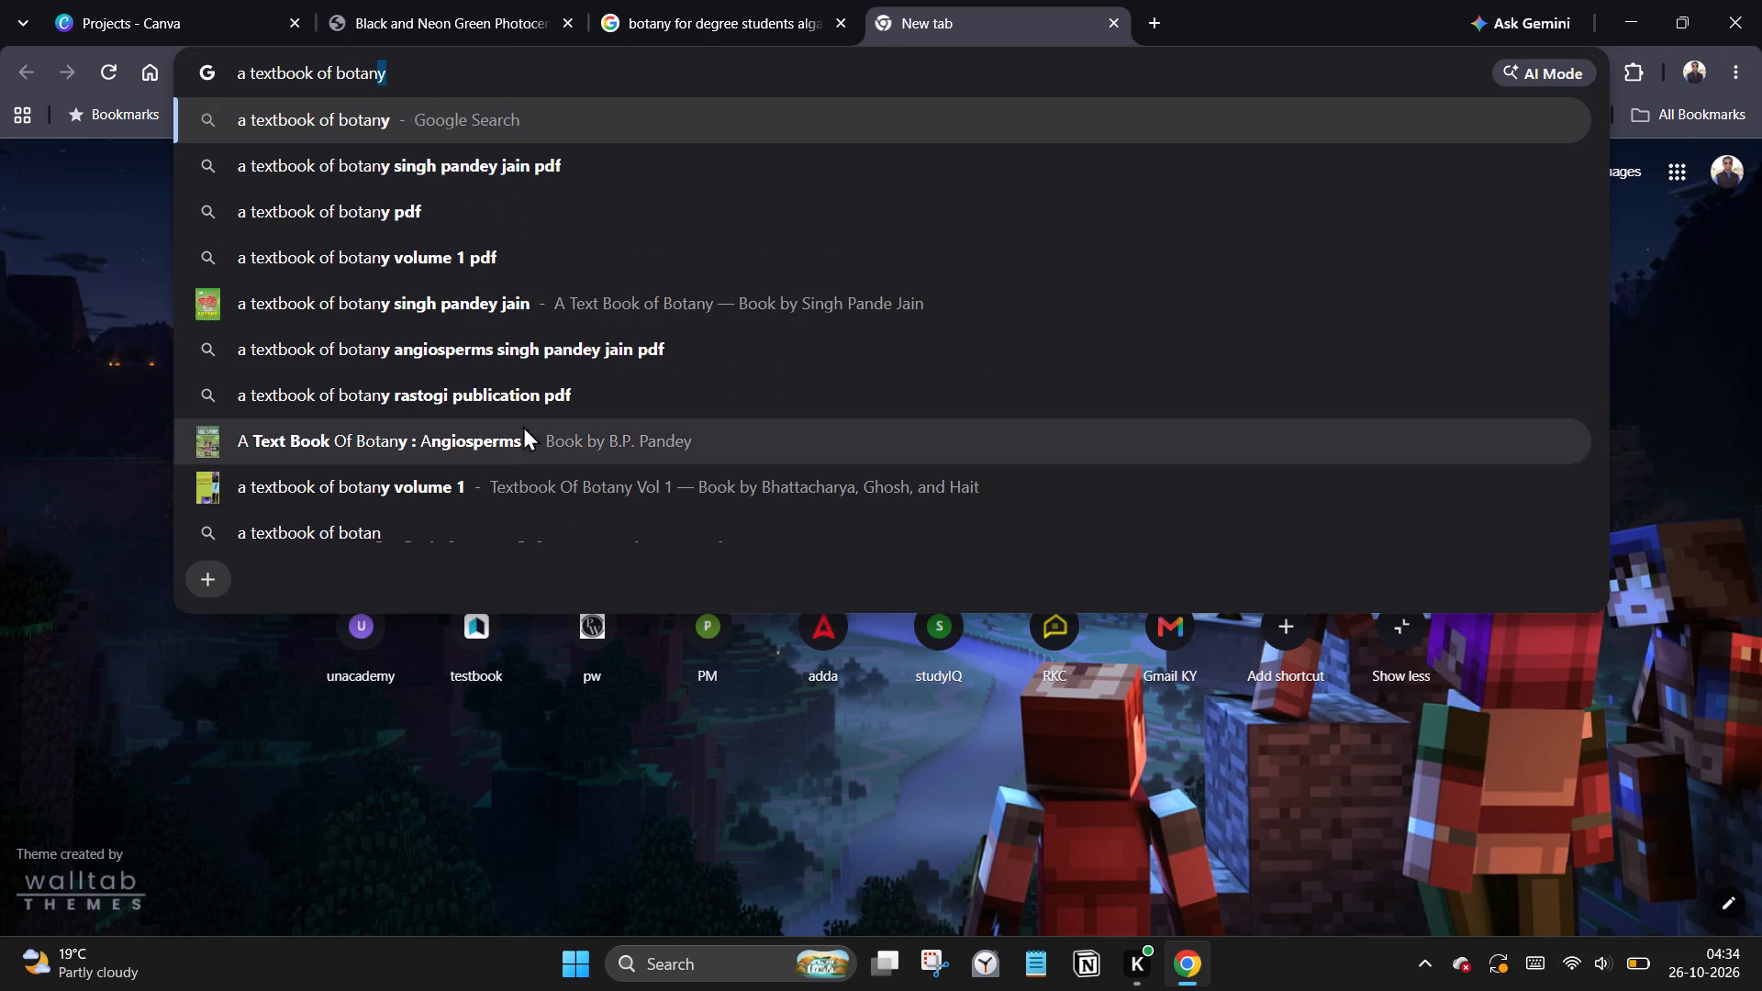
{"action": "left_click", "coordinate": [520, 169]}
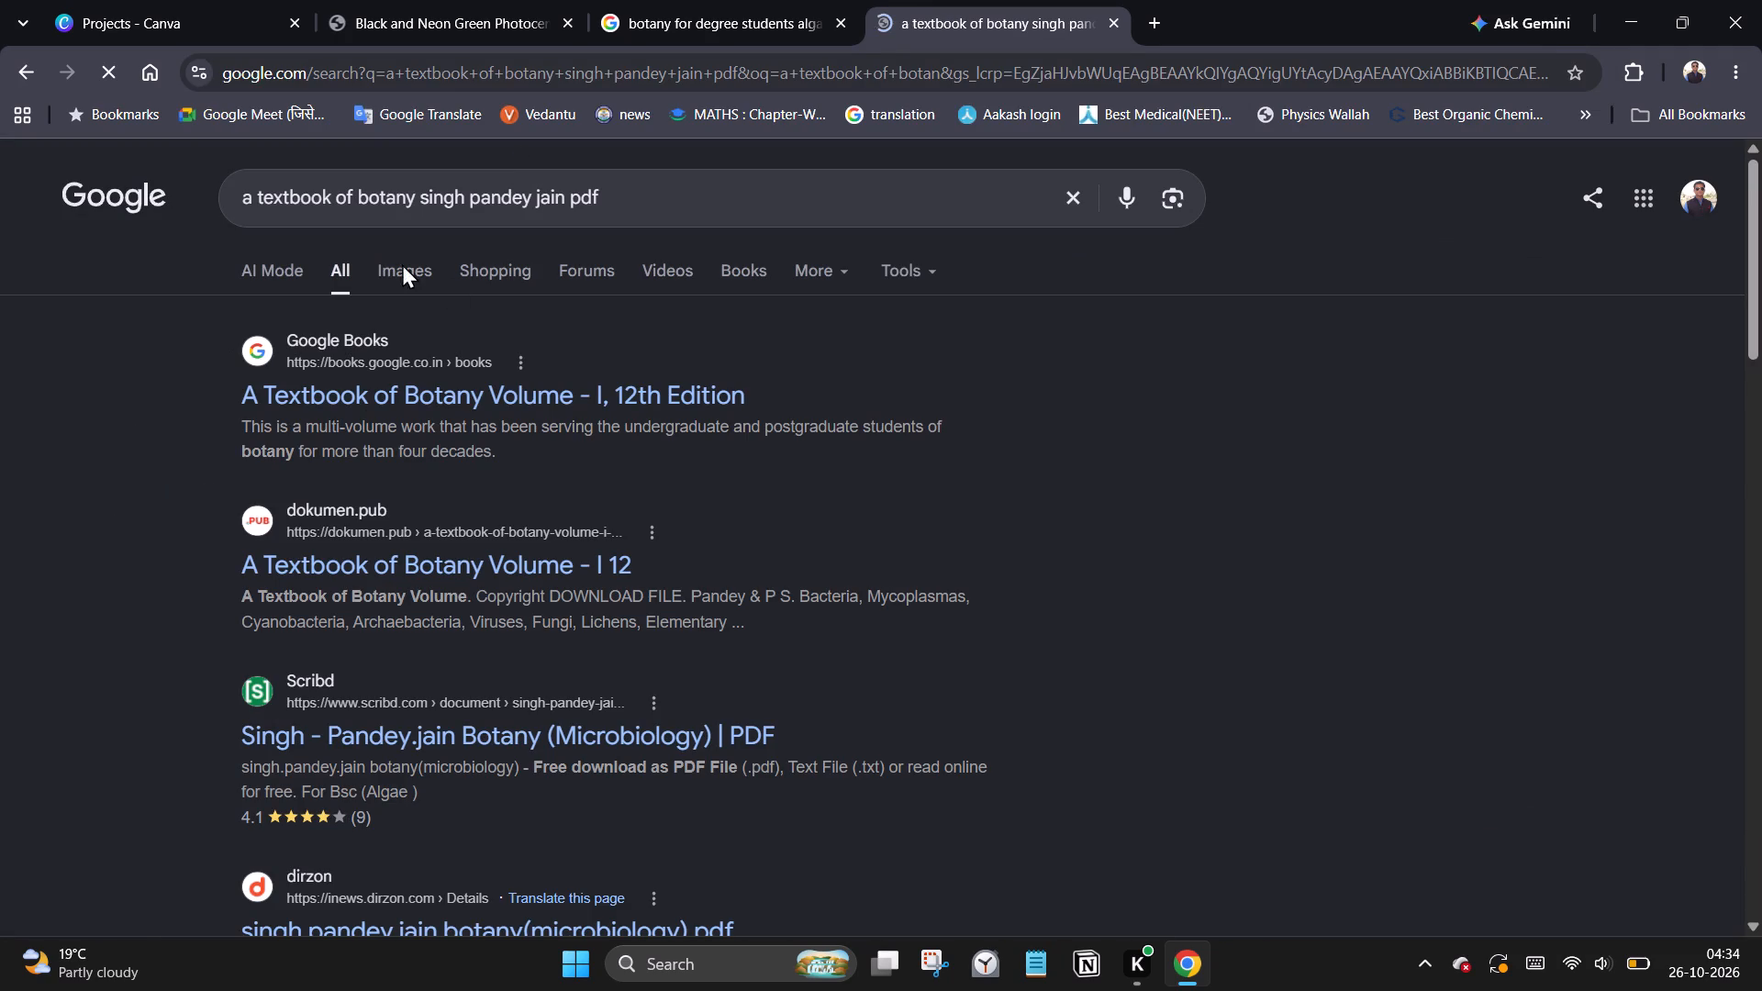
{"action": "left_click", "coordinate": [406, 263]}
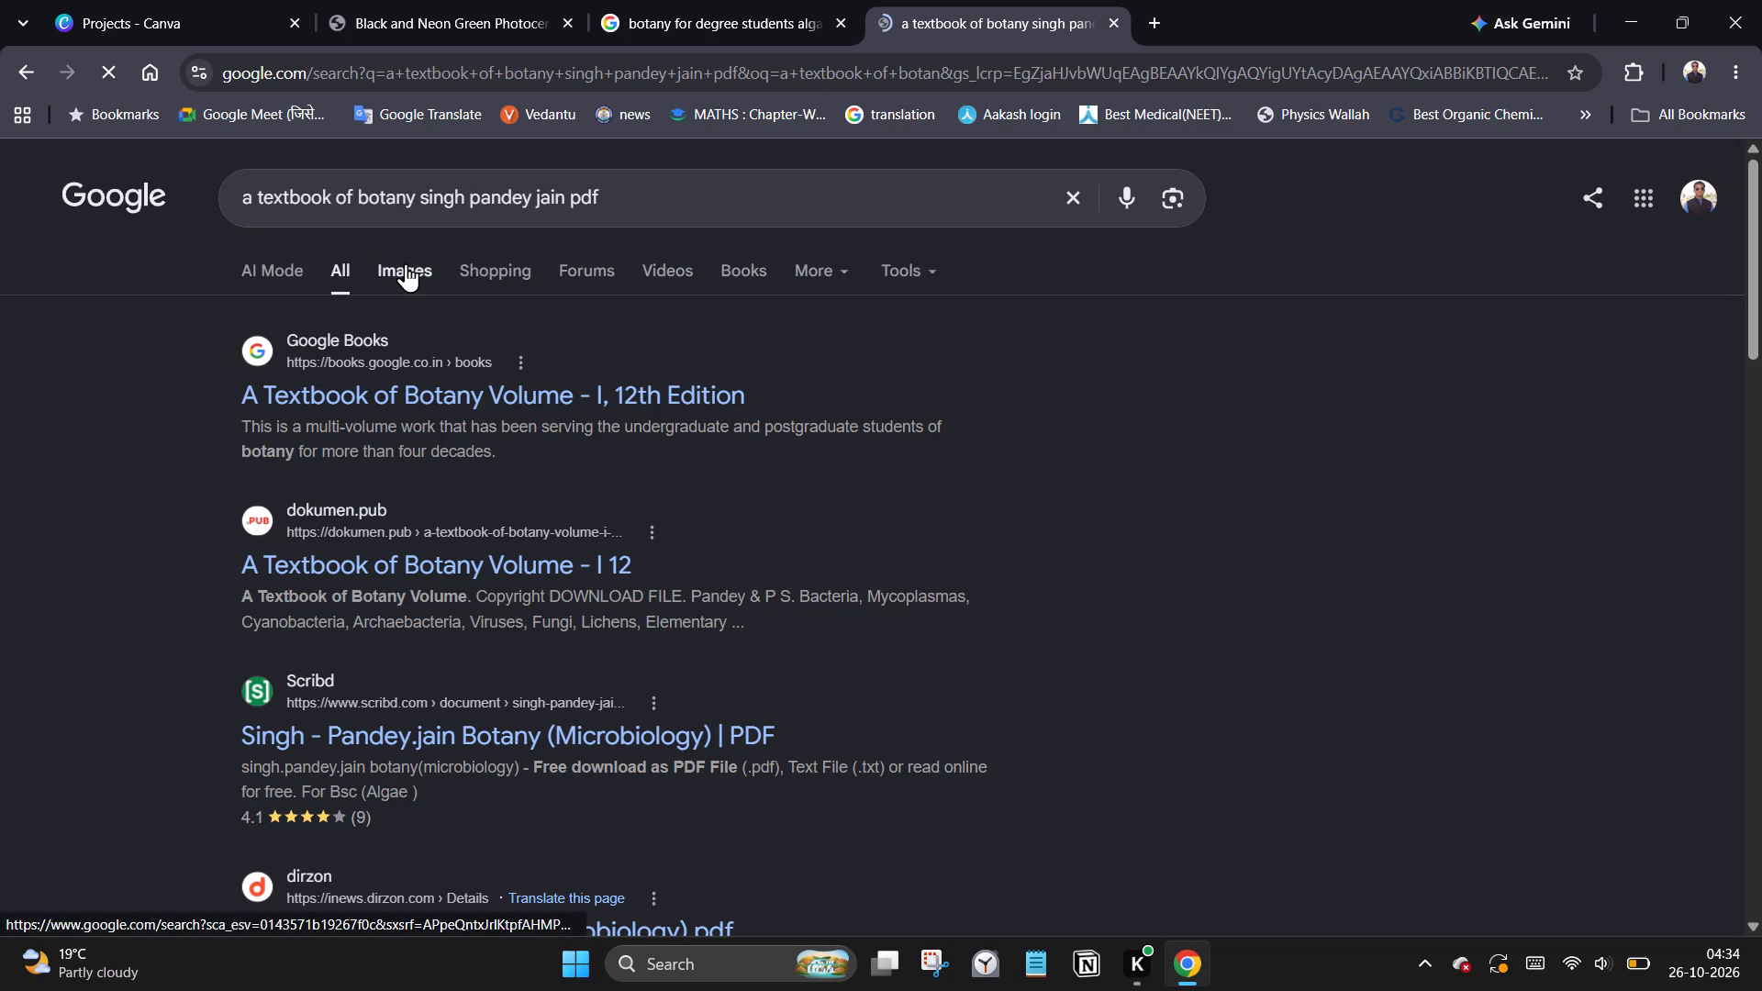
{"action": "left_click", "coordinate": [485, 0]}
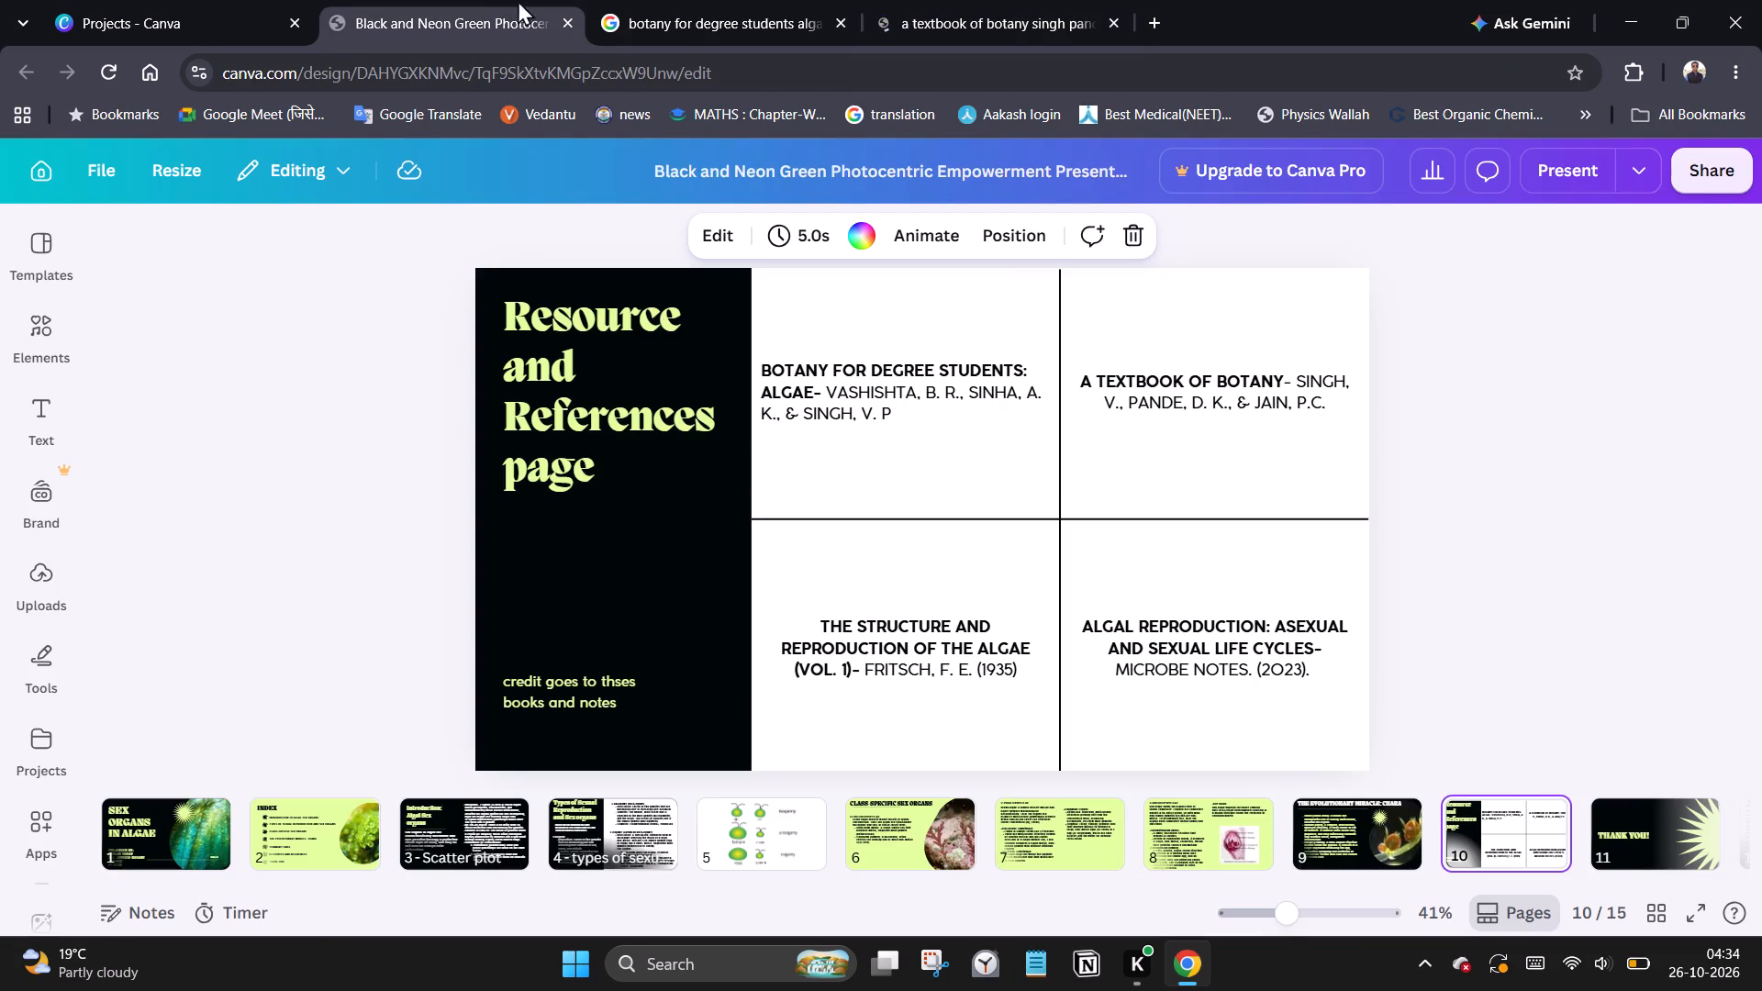
{"action": "left_click", "coordinate": [1009, 0]}
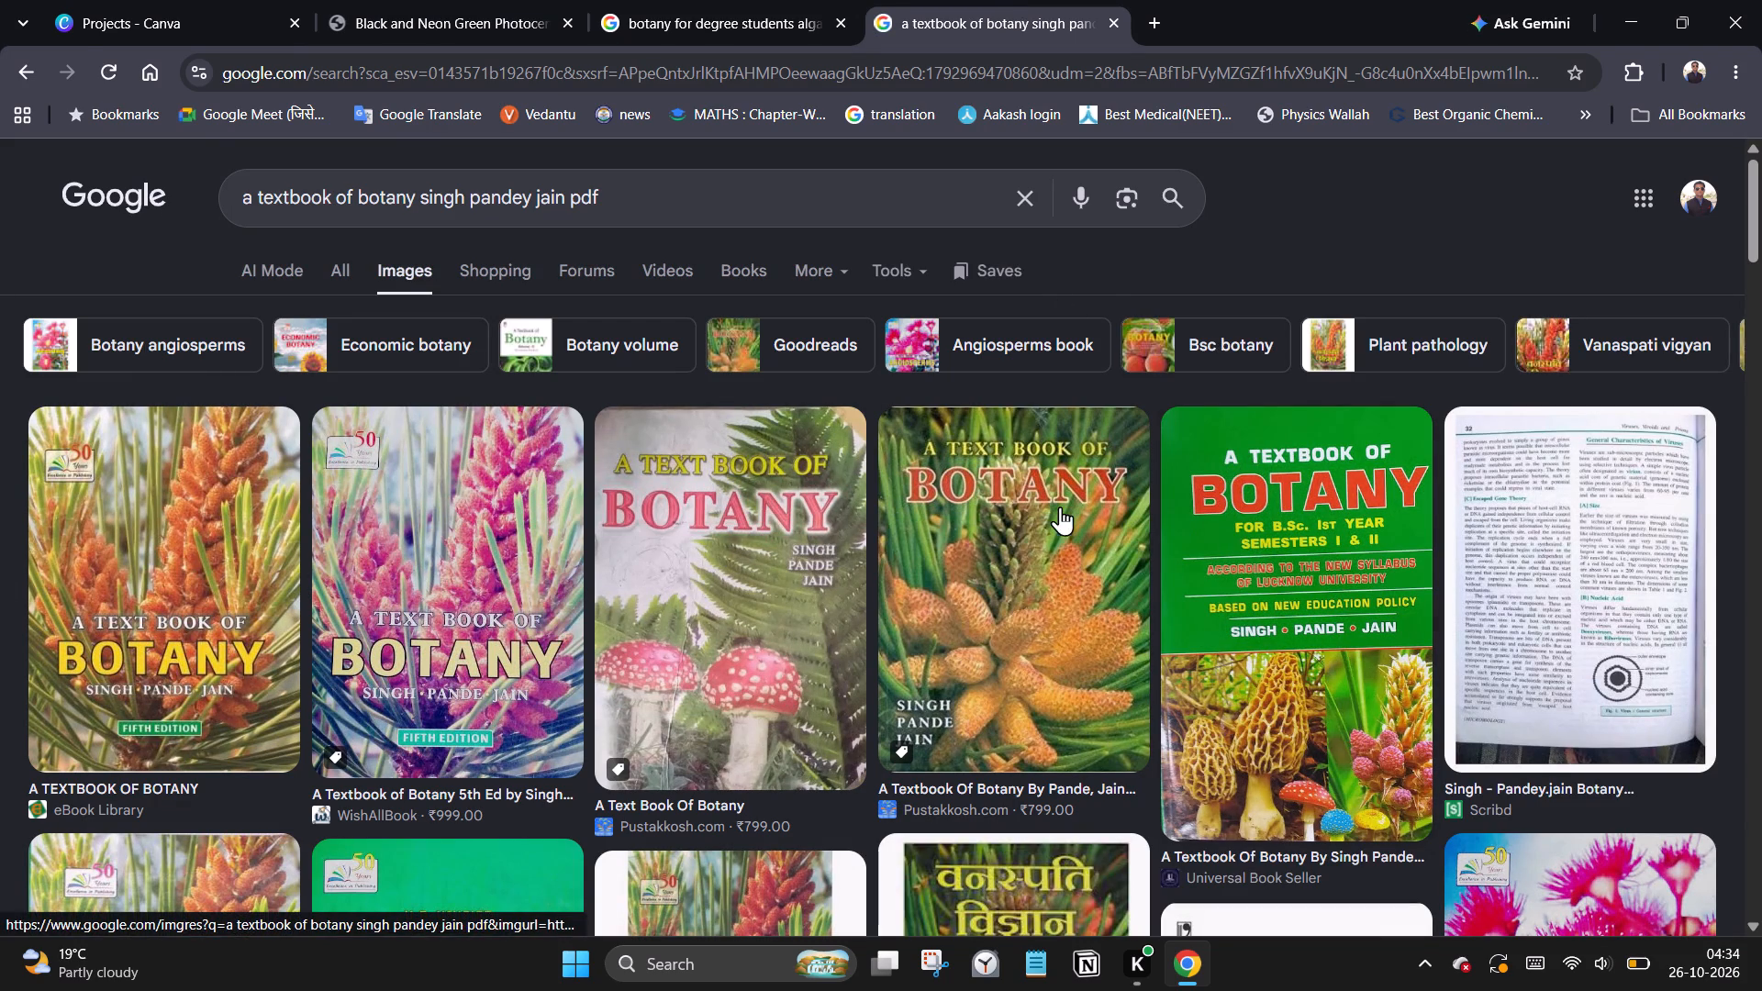
Browse the image results for covers and editions of the Singh, Pande and Jain botany textbook.
{"action": "scroll", "coordinate": [373, 518], "scroll_direction": "down", "scroll_amount": 1}
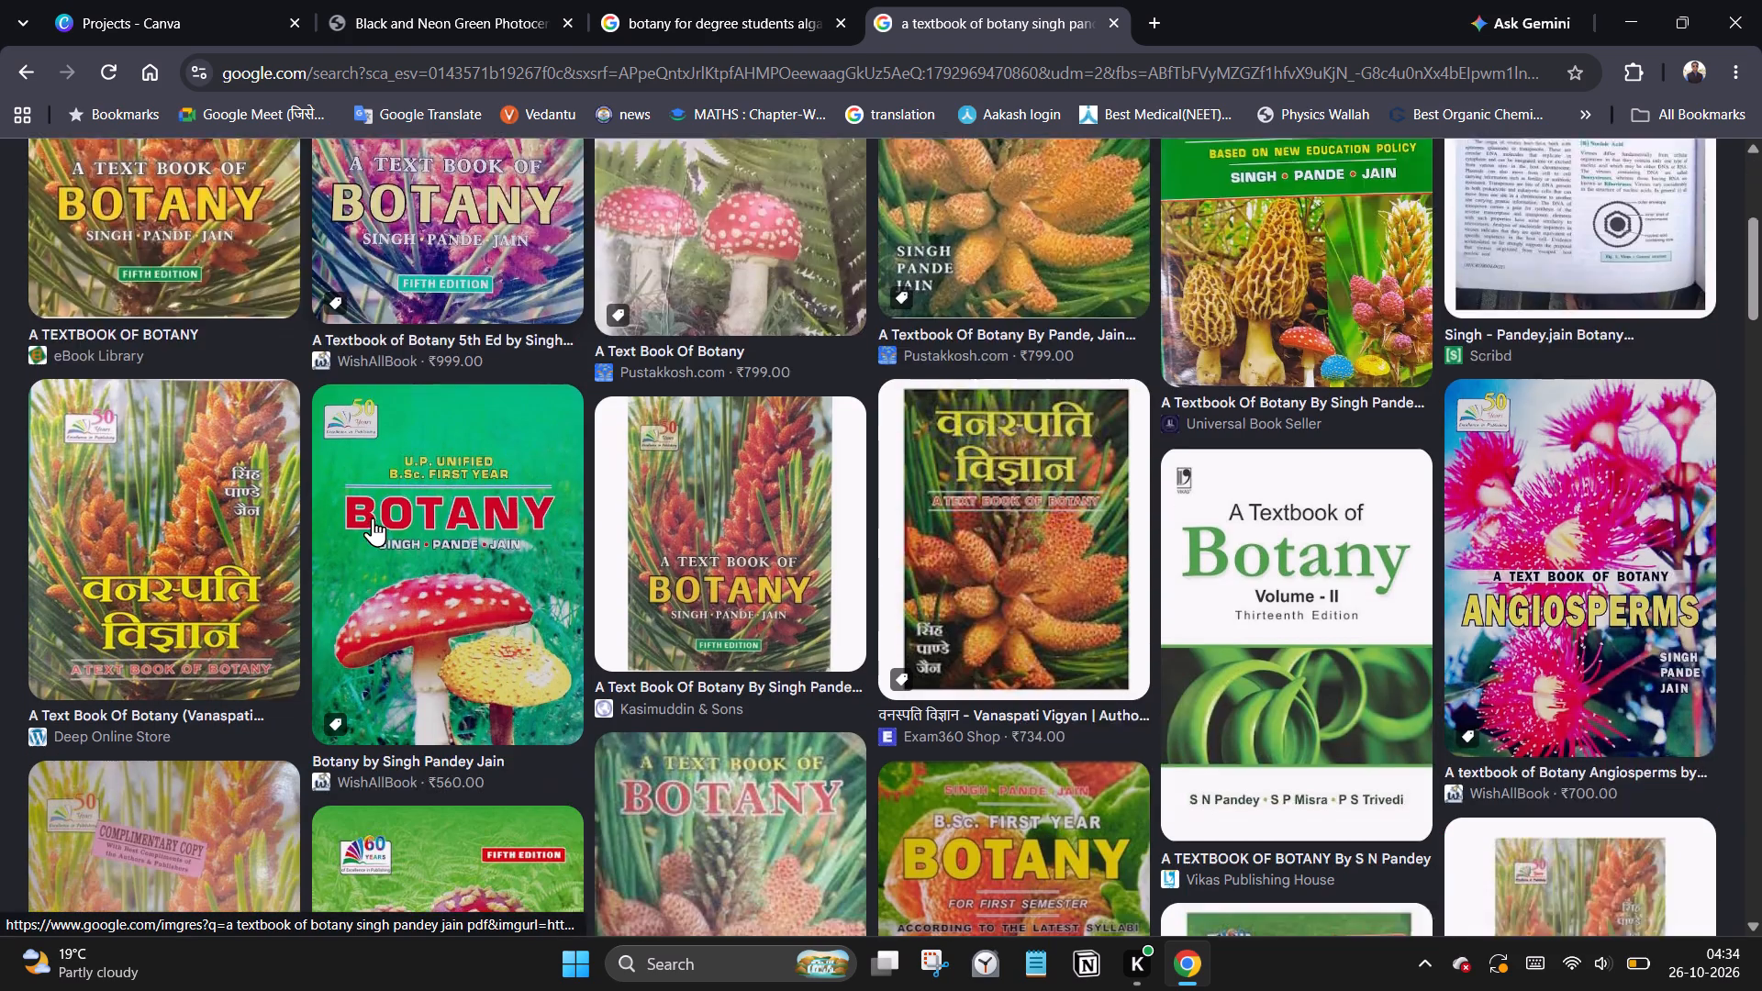
{"action": "scroll", "coordinate": [373, 518], "scroll_direction": "down", "scroll_amount": 4}
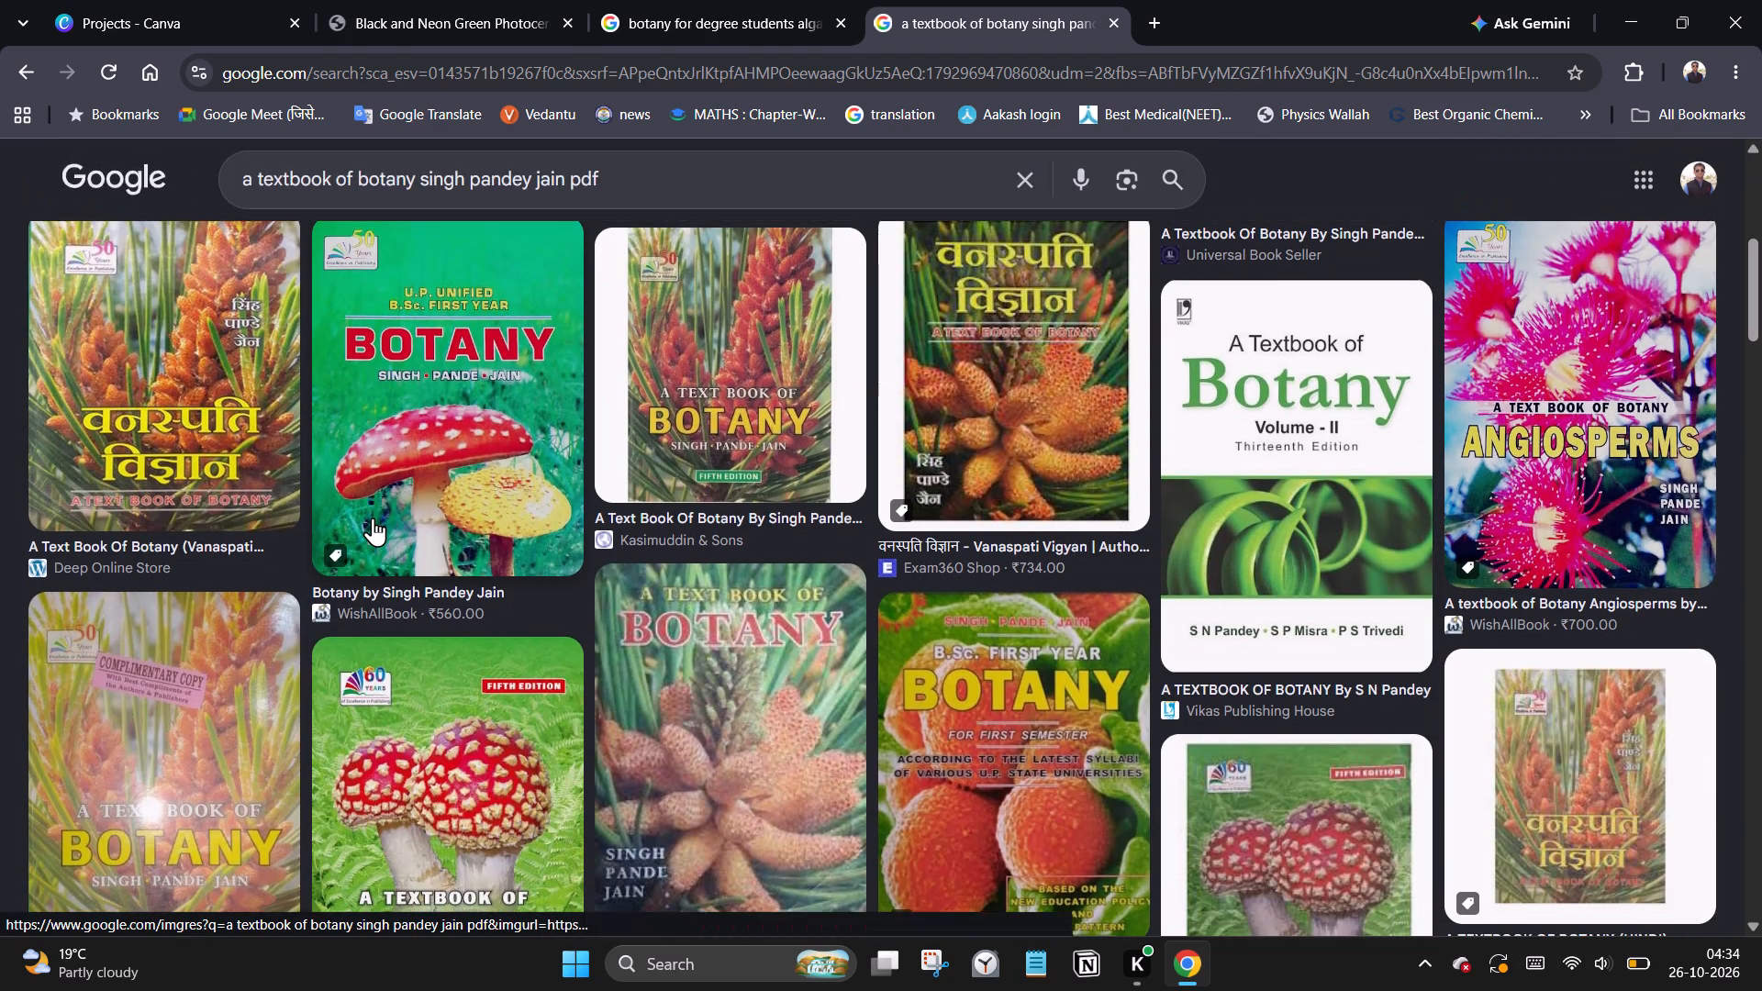
{"action": "scroll", "coordinate": [373, 518], "scroll_direction": "right", "scroll_amount": 1}
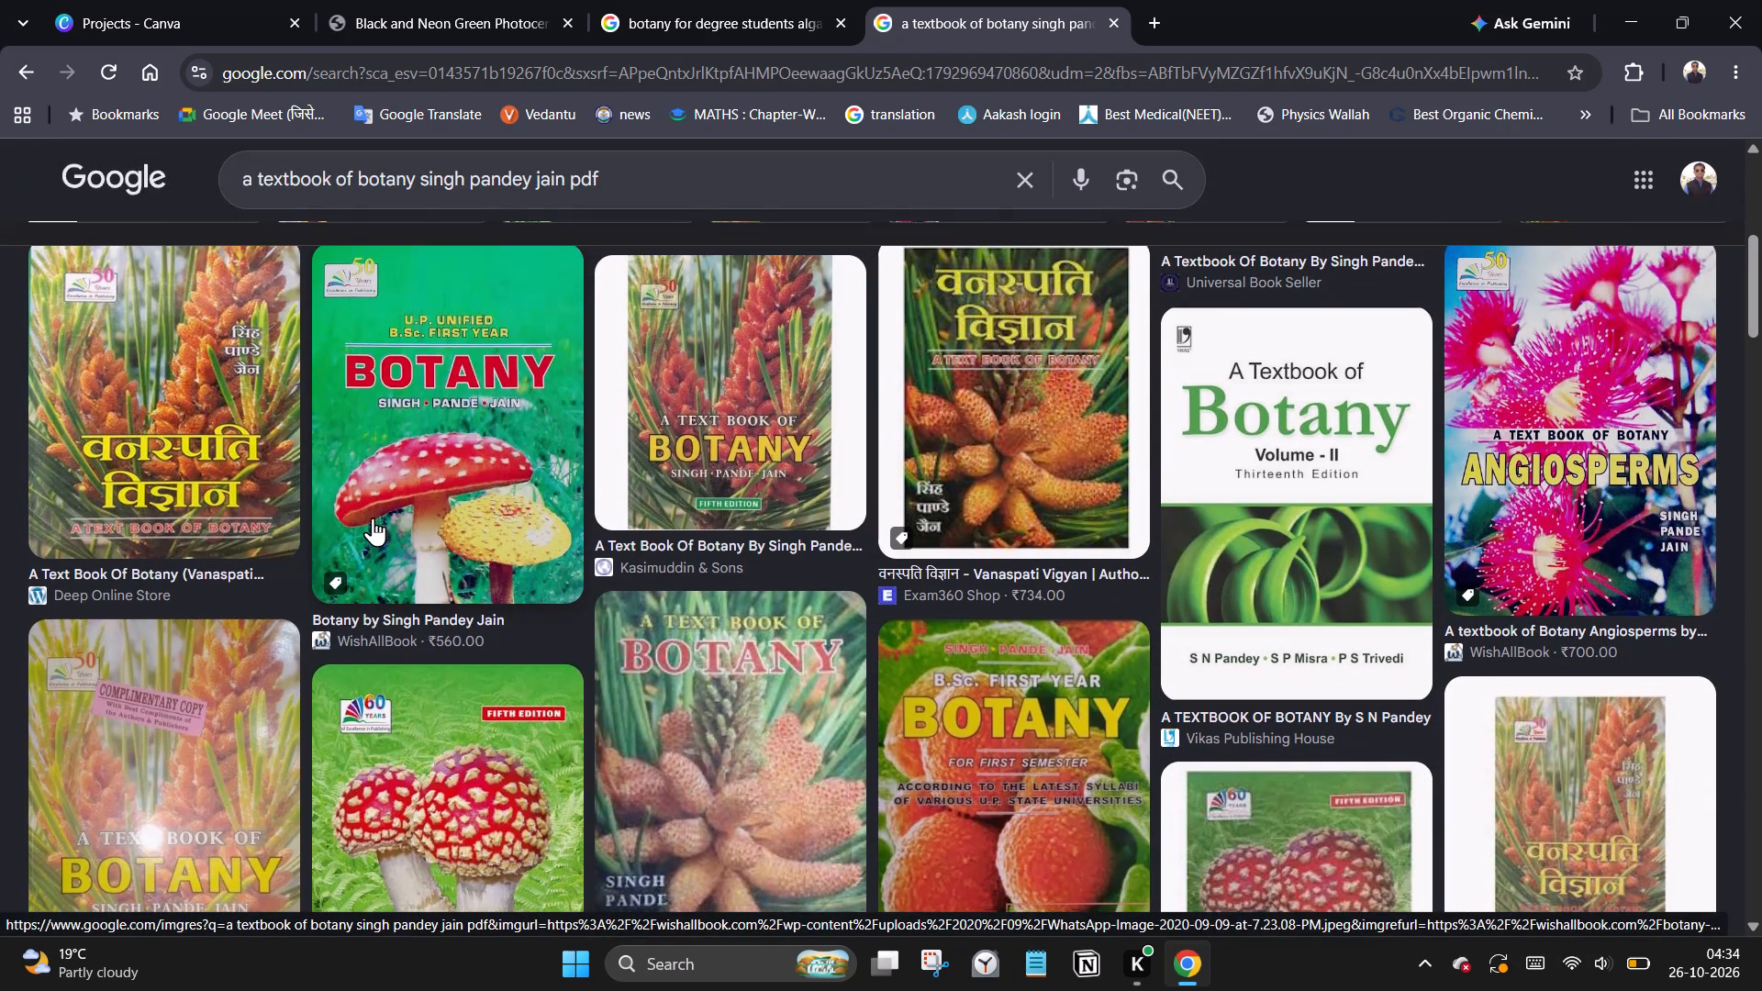
{"action": "scroll", "coordinate": [373, 518], "scroll_direction": "right", "scroll_amount": 1}
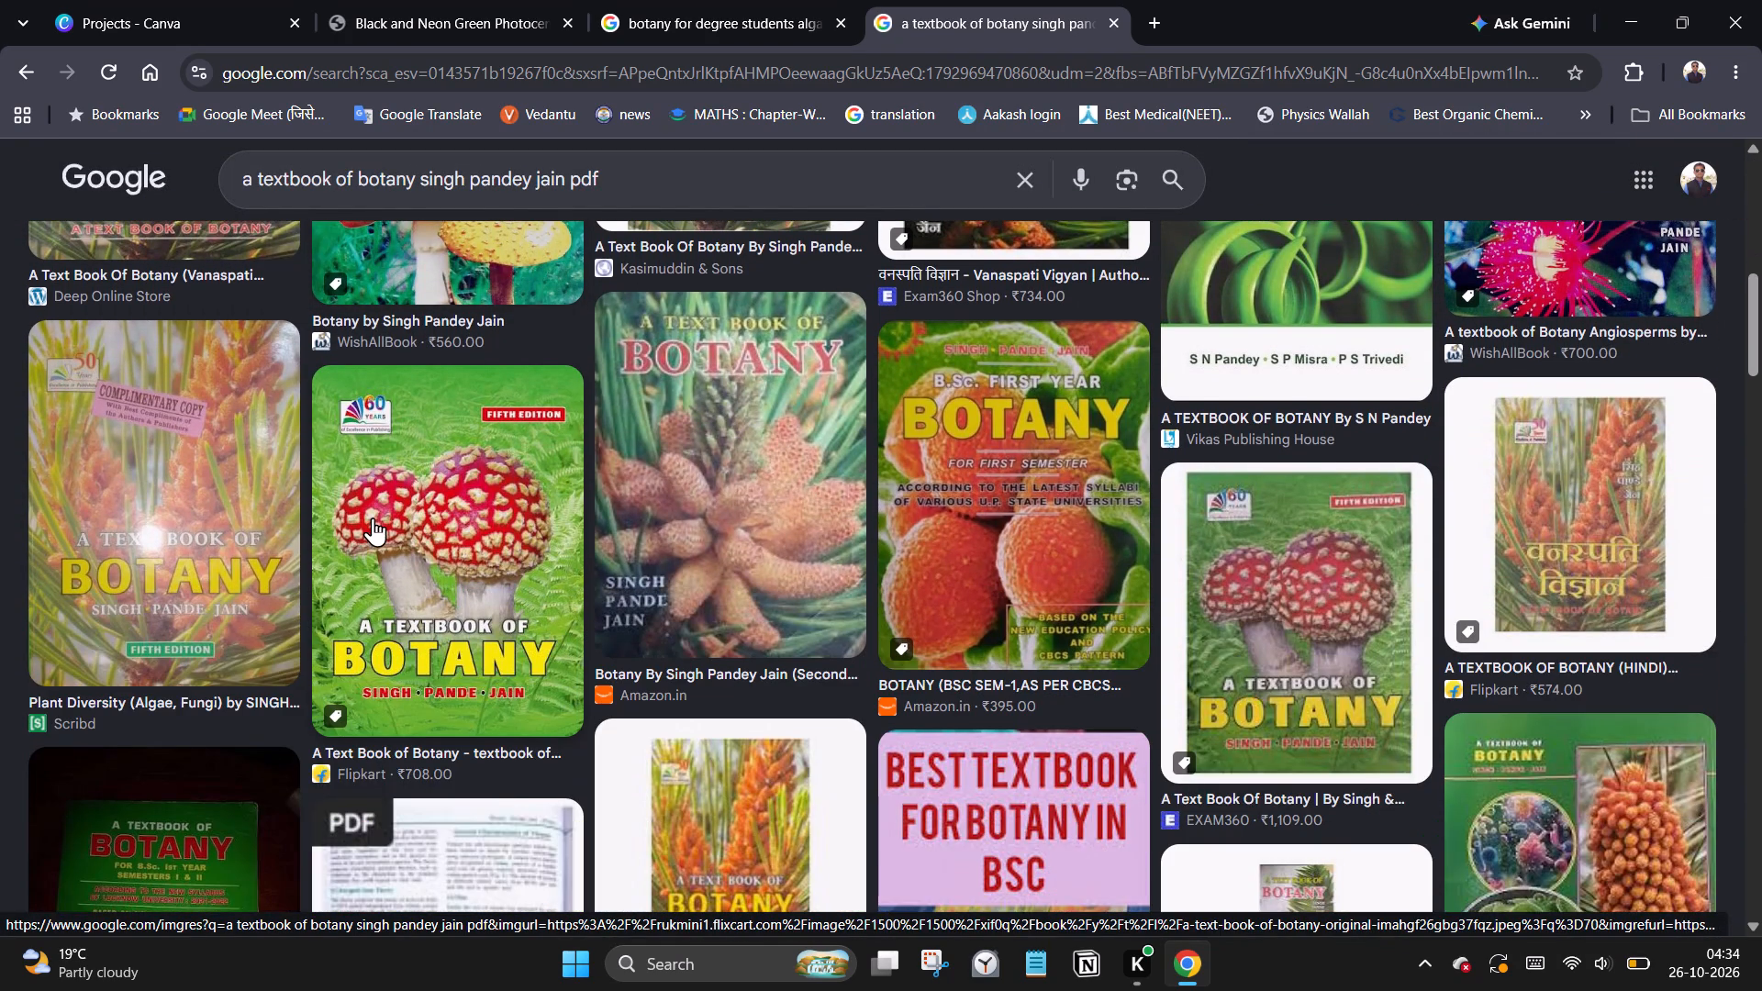
{"action": "scroll", "coordinate": [373, 518], "scroll_direction": "down", "scroll_amount": 1}
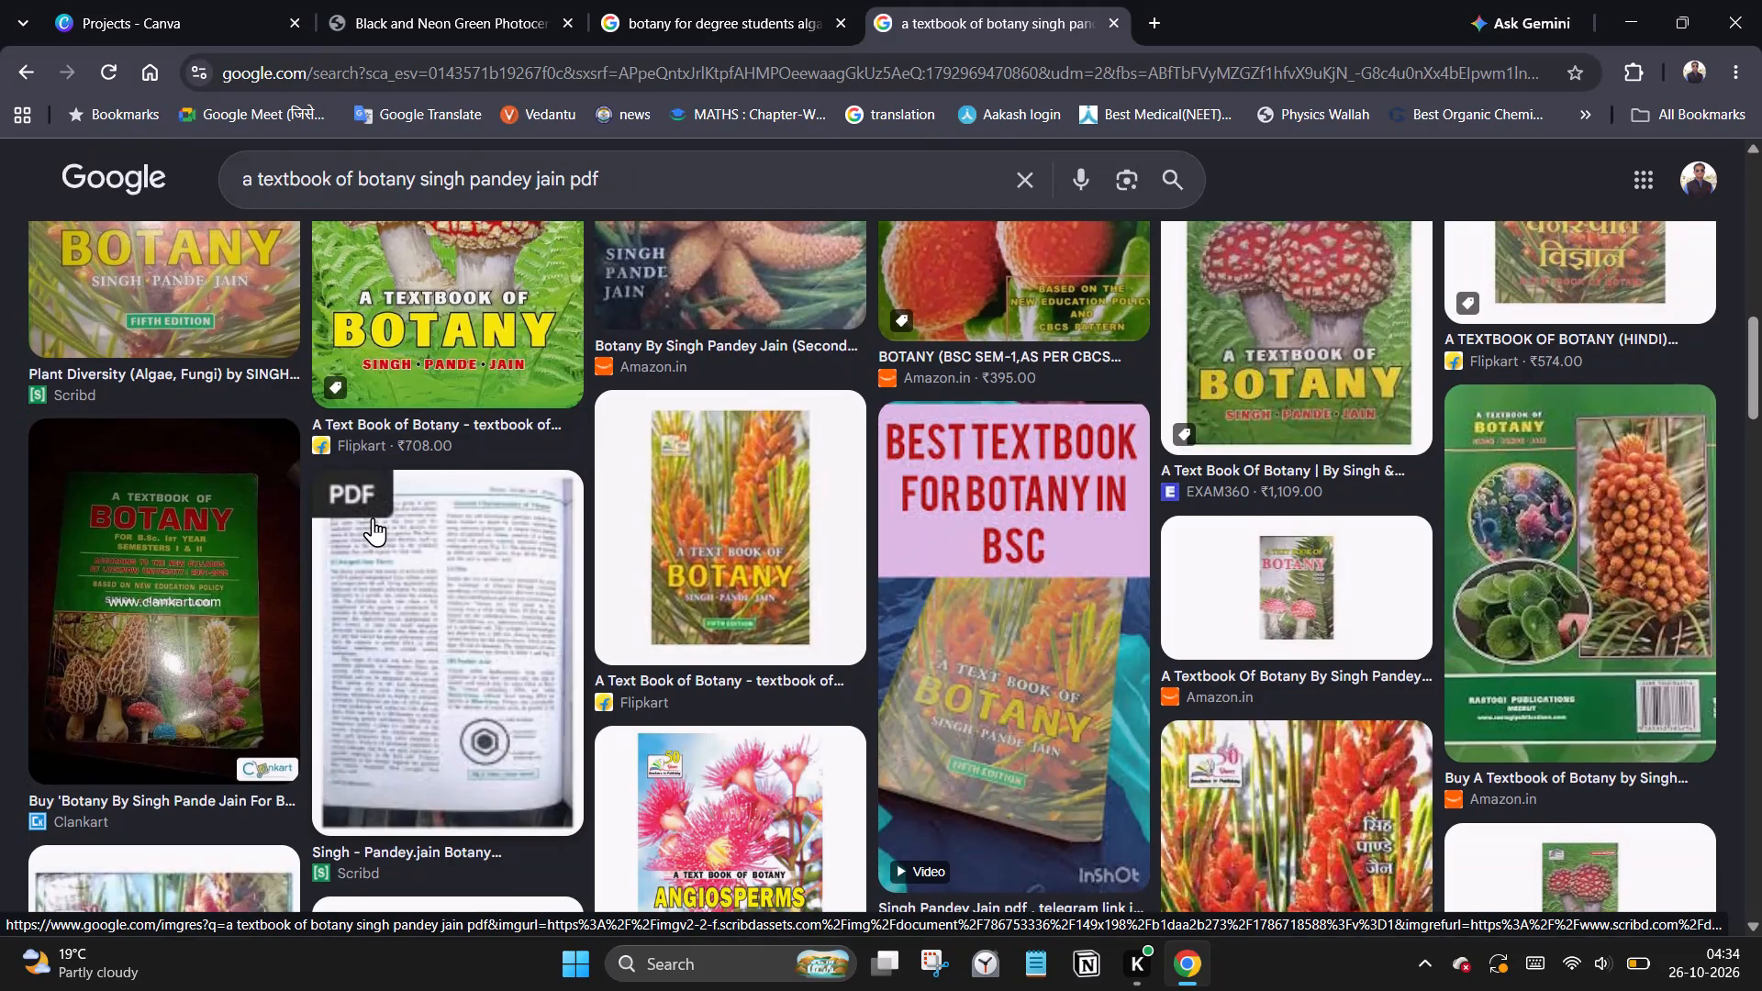
{"action": "scroll", "coordinate": [373, 518], "scroll_direction": "down", "scroll_amount": 1}
{"action": "scroll", "coordinate": [373, 518], "scroll_direction": "up", "scroll_amount": 10}
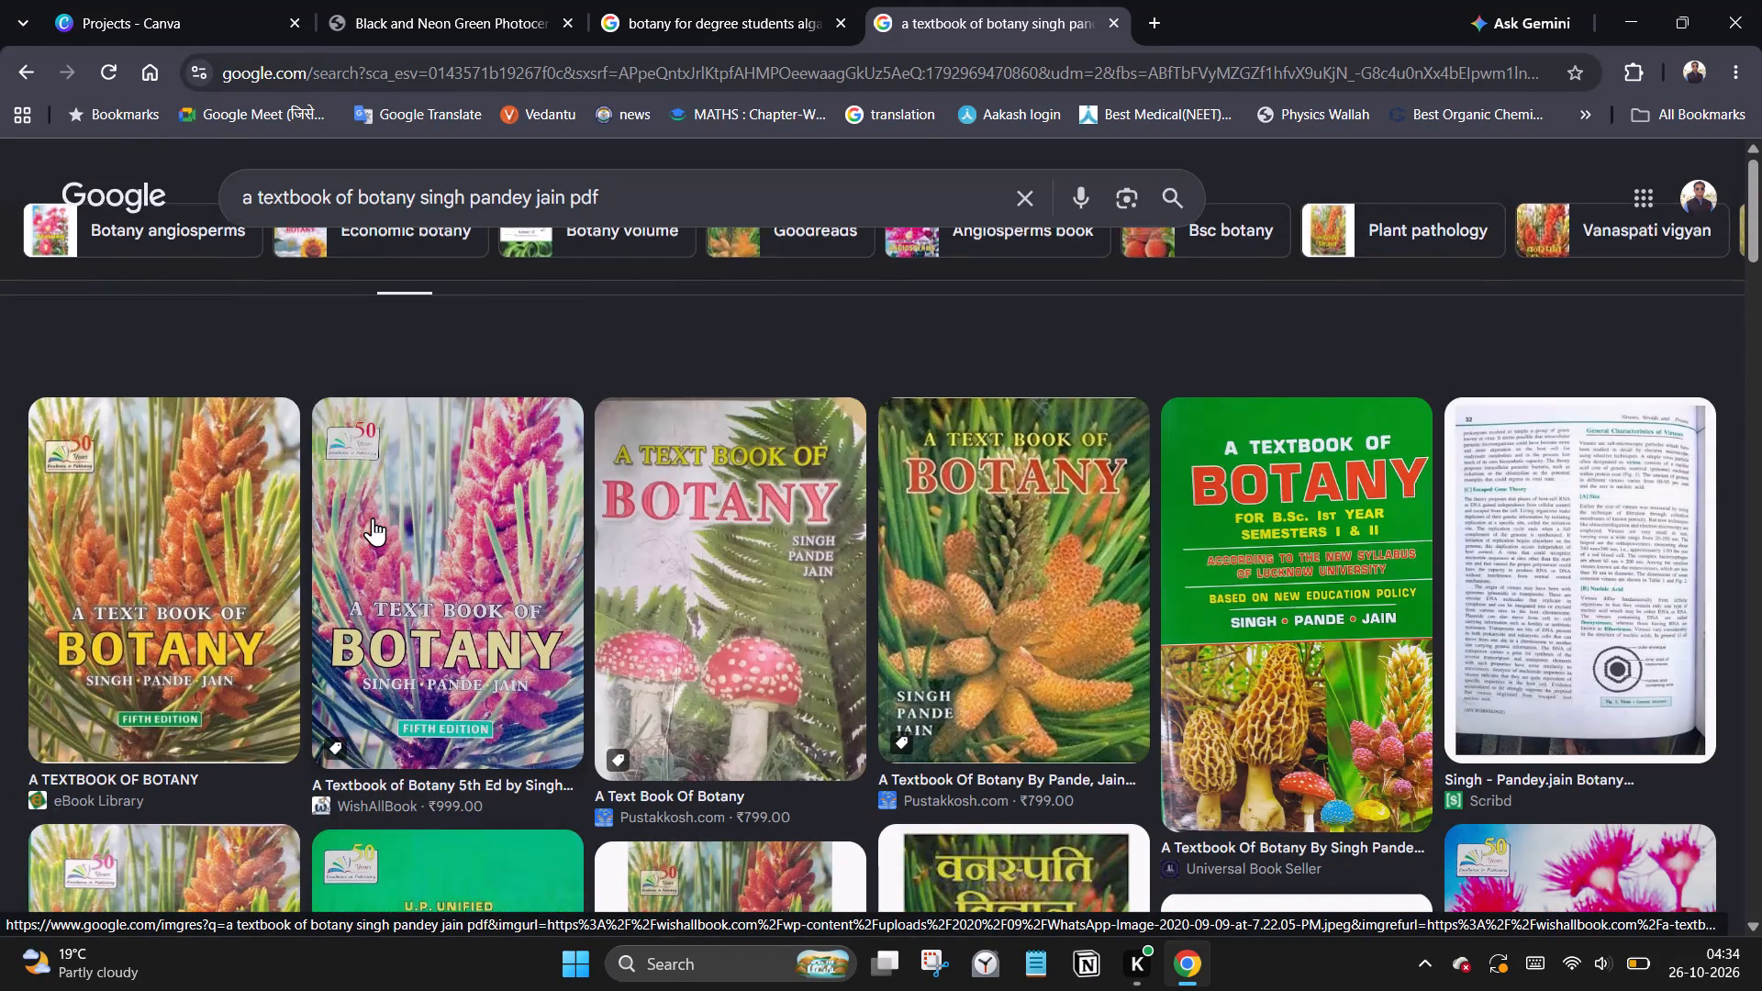
Return to the general web results for the Singh Pandey Jain textbook and look through the listed sources.
{"action": "left_click", "coordinate": [345, 268]}
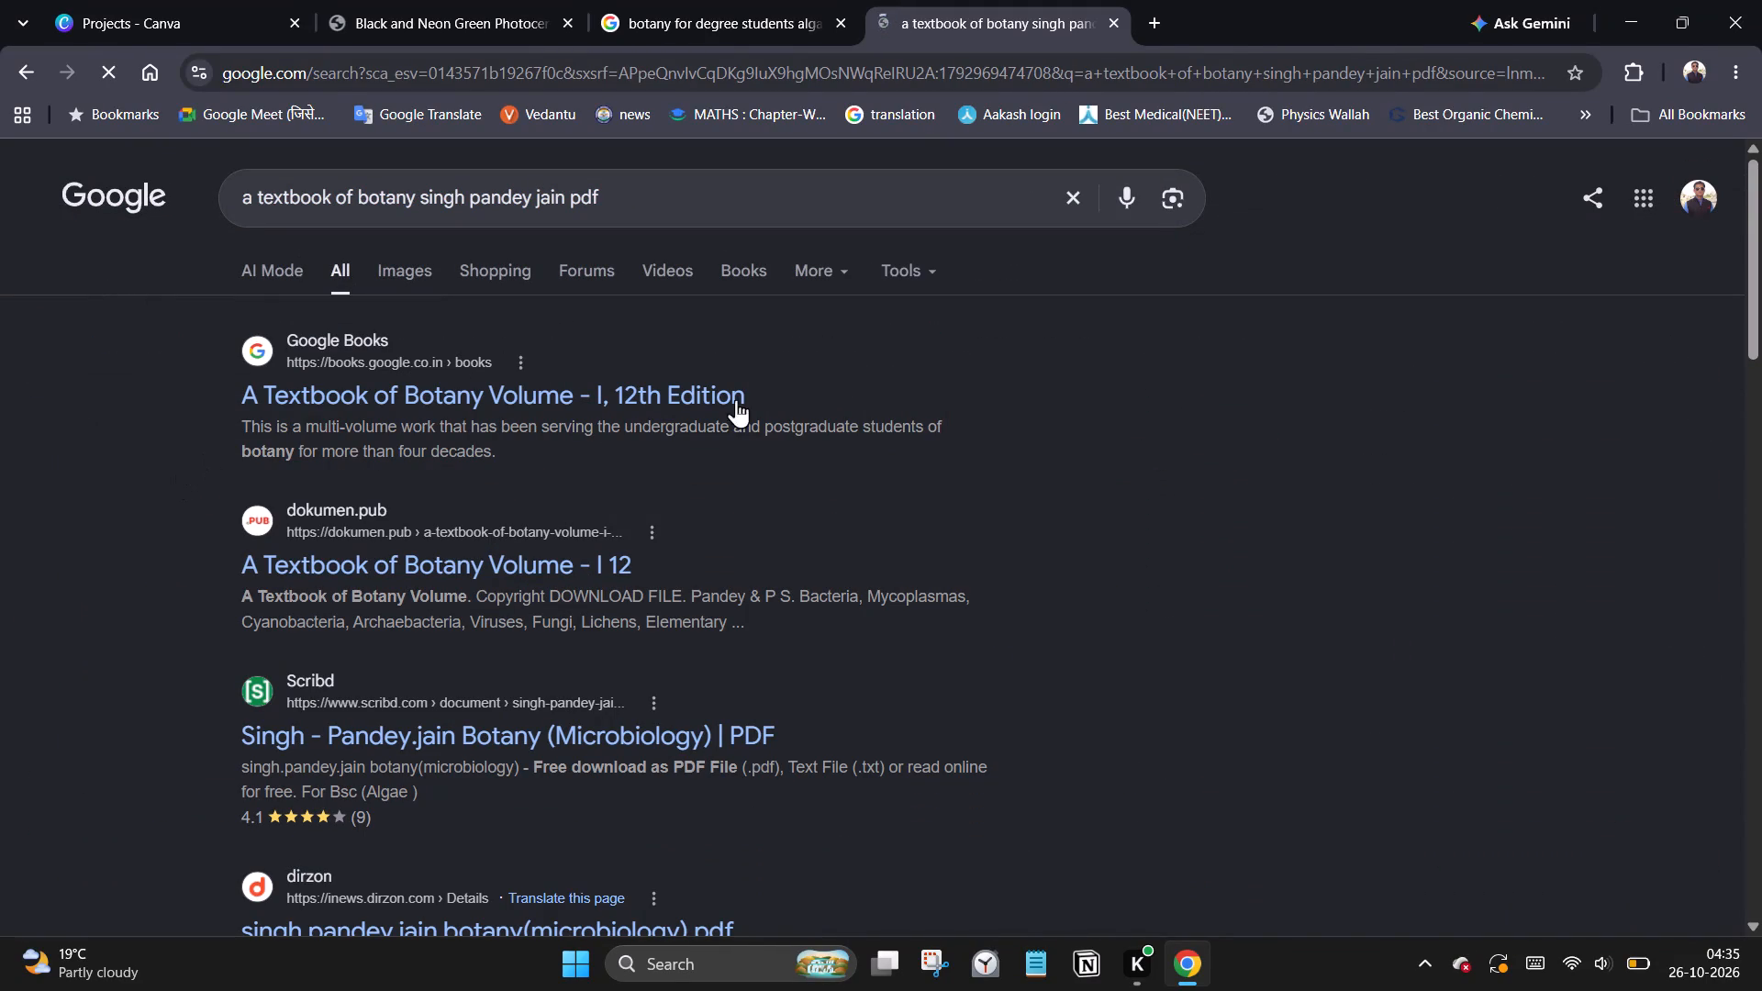
{"action": "scroll", "coordinate": [1133, 417], "scroll_direction": "down", "scroll_amount": 1}
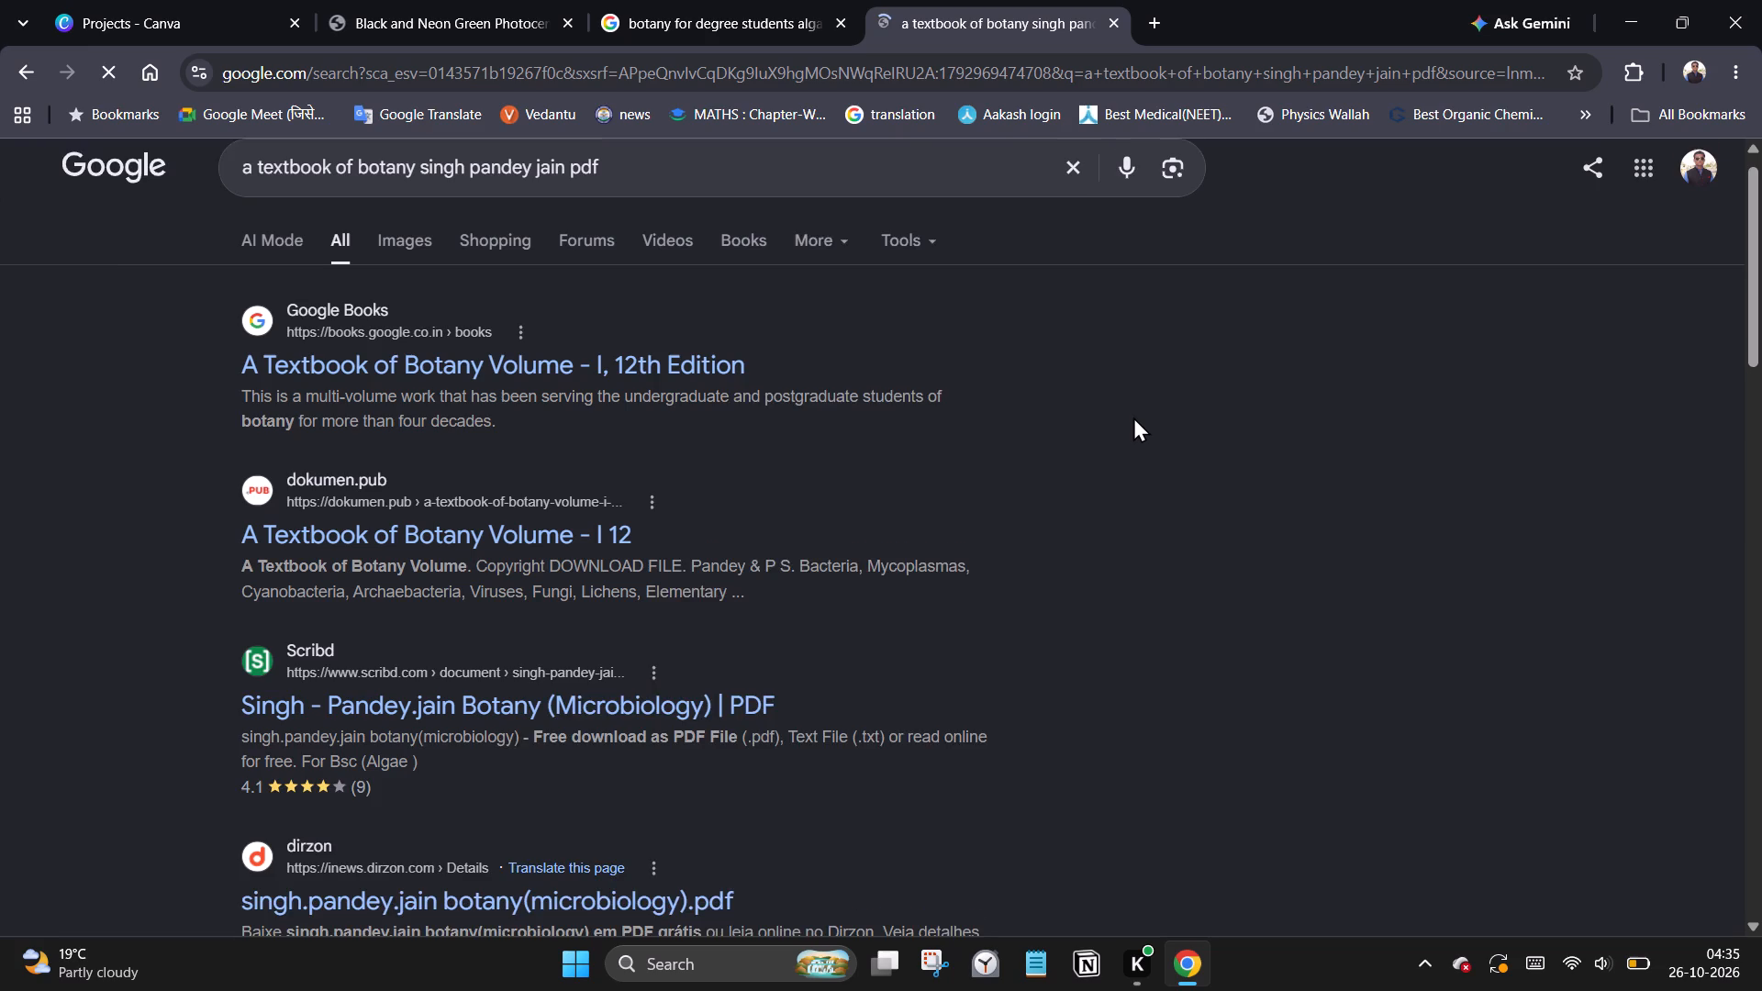
{"action": "scroll", "coordinate": [1133, 417], "scroll_direction": "down", "scroll_amount": 1}
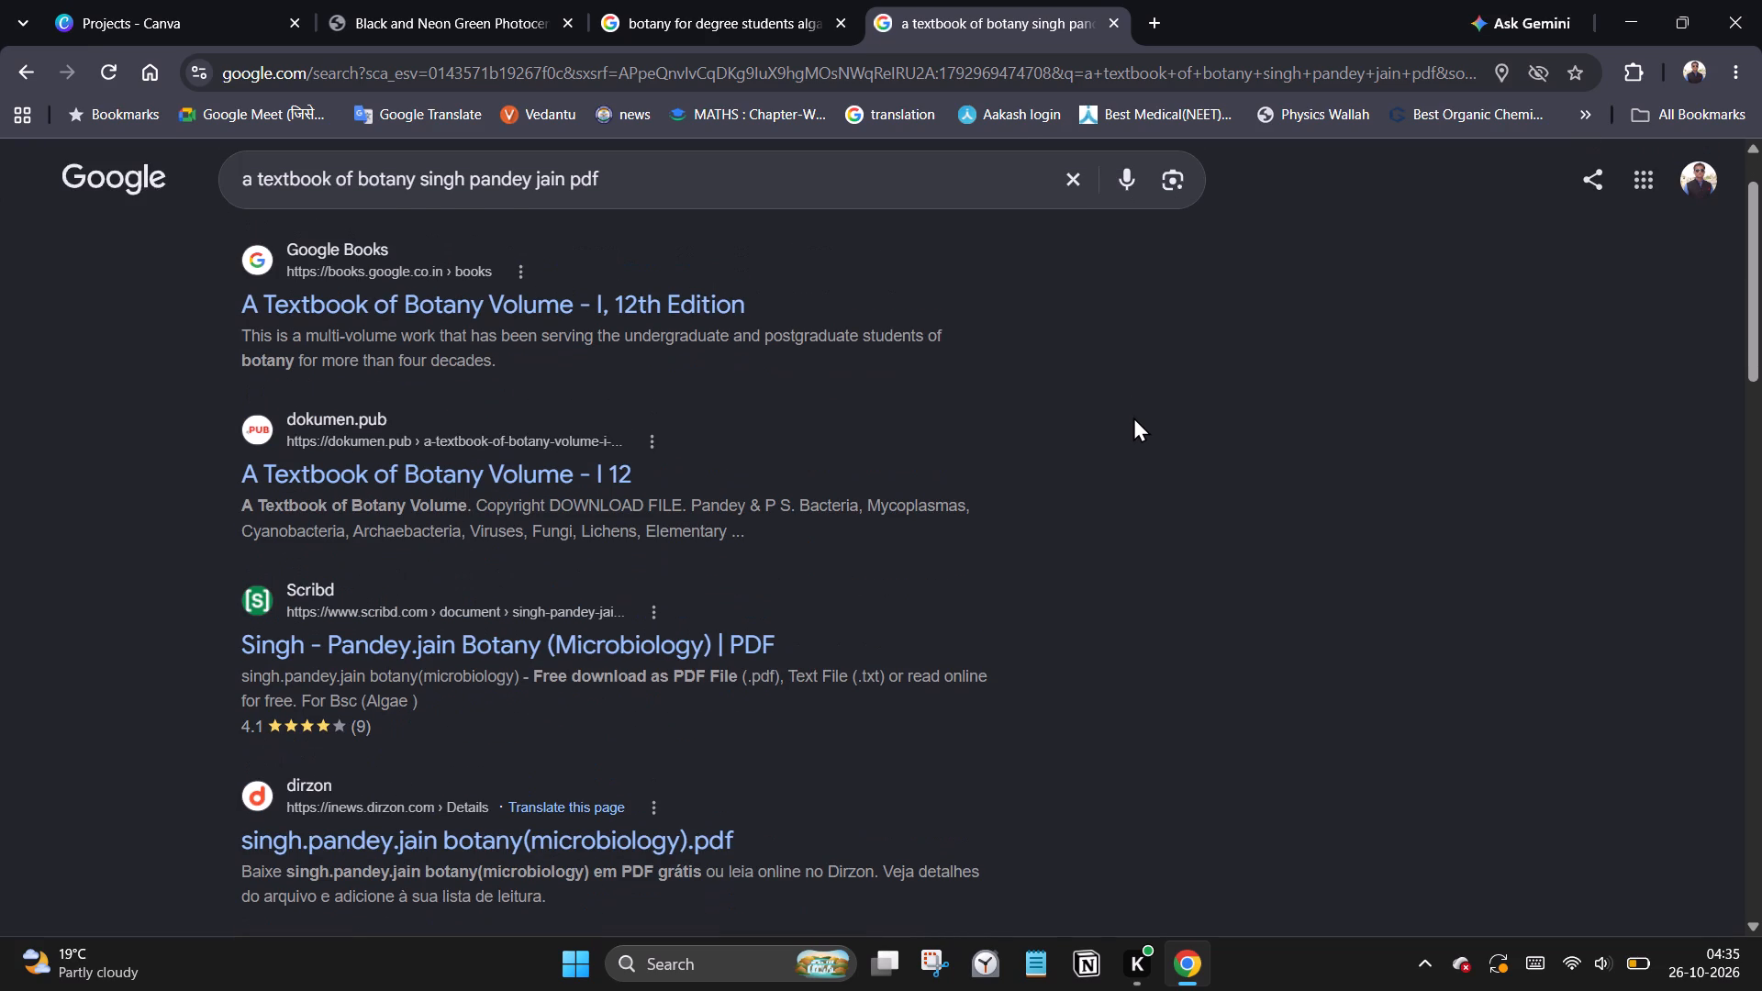
{"action": "scroll", "coordinate": [1133, 417], "scroll_direction": "down", "scroll_amount": 1}
{"action": "scroll", "coordinate": [1133, 417], "scroll_direction": "up", "scroll_amount": 7}
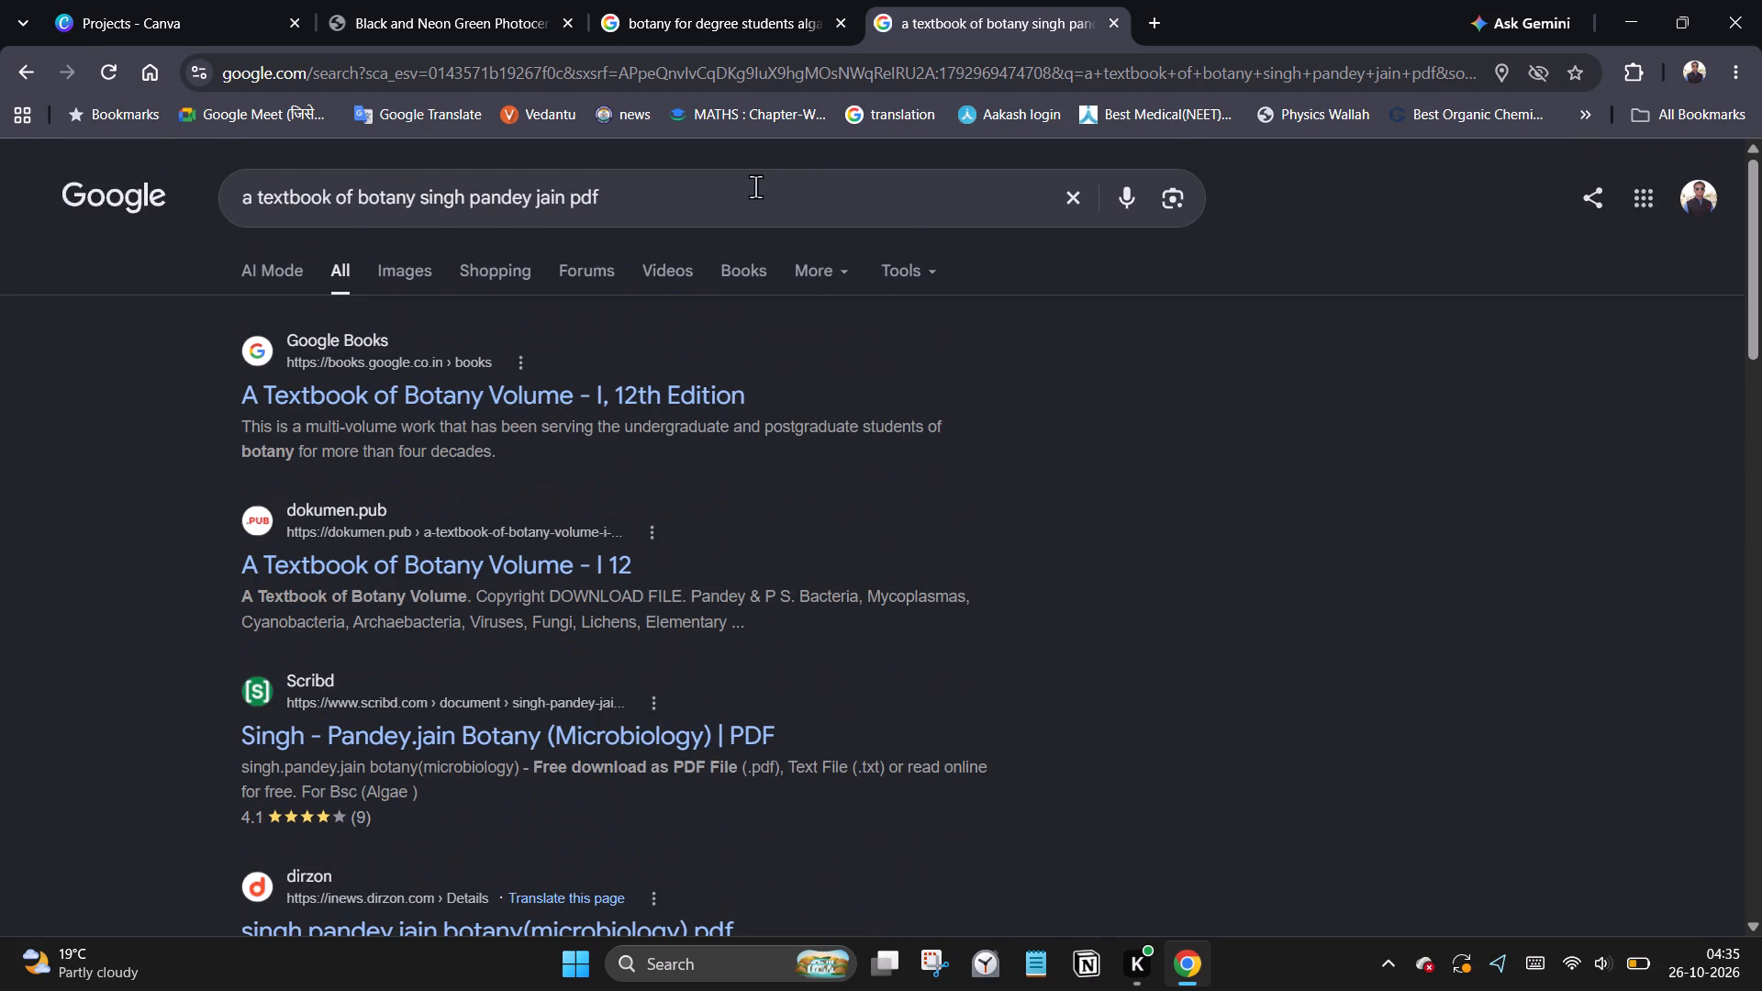
Check the references slide in Canva, and search Google for "a textbook of botany singh pandey jain pdf is freely available?".
{"action": "left_click", "coordinate": [686, 193]}
{"action": "left_click", "coordinate": [452, 0]}
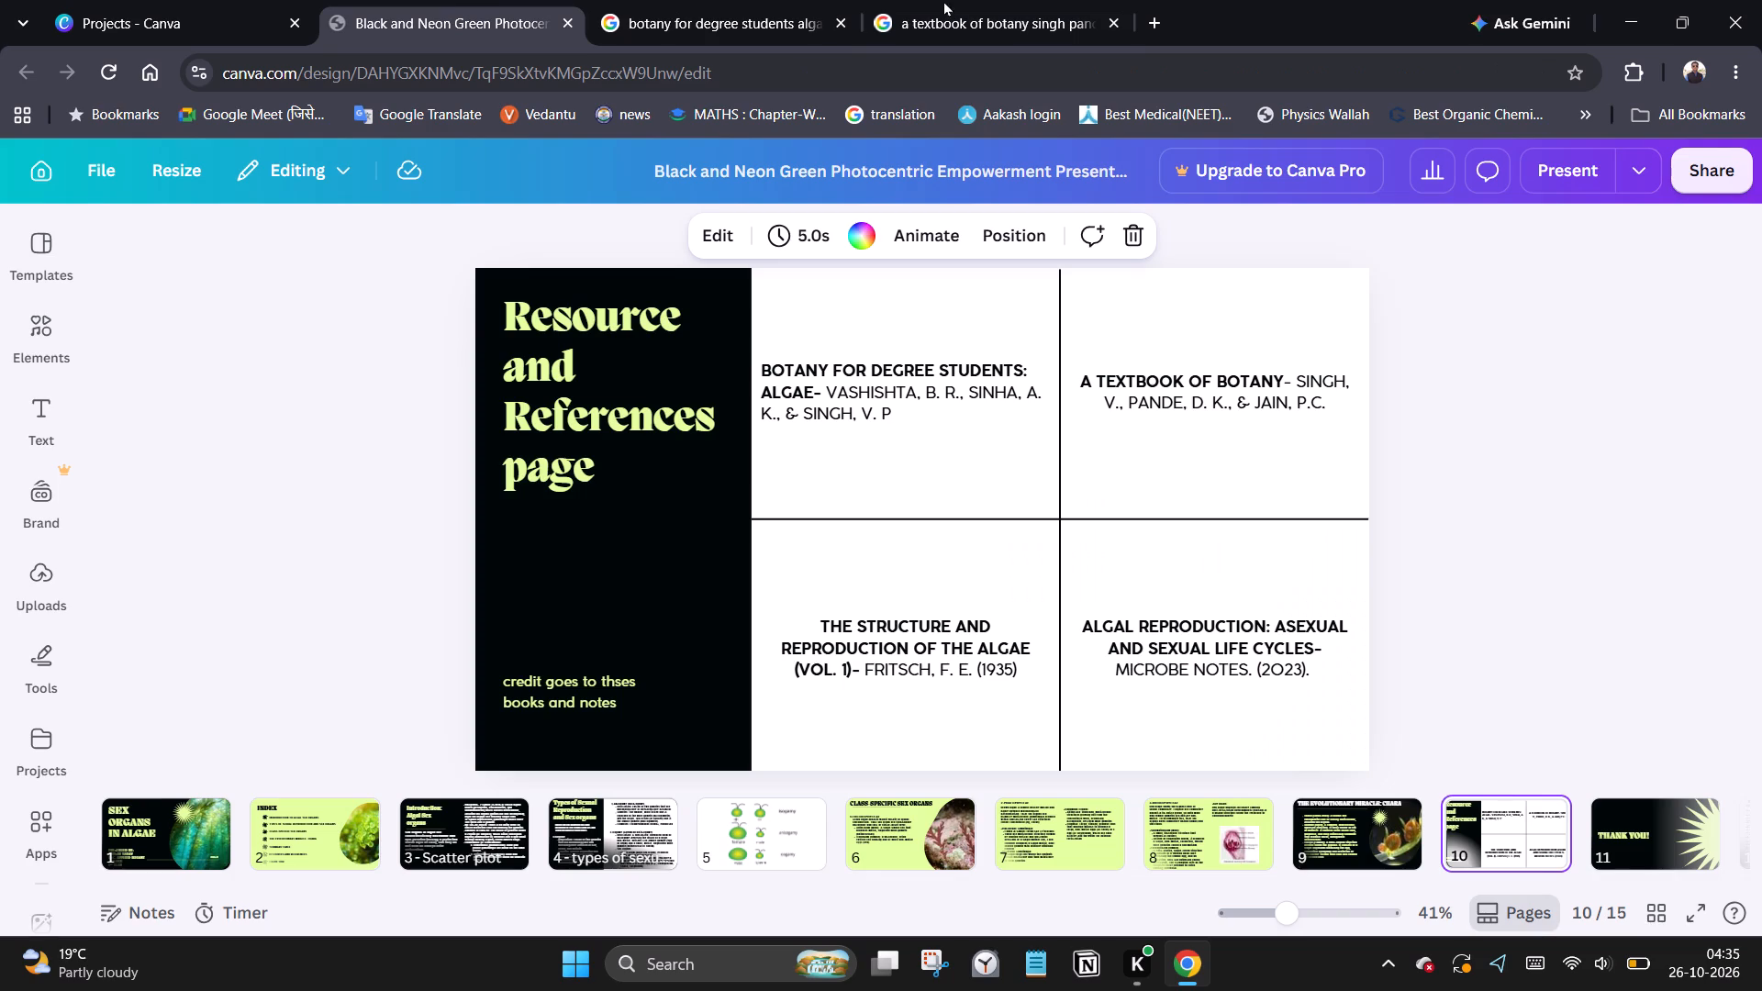
{"action": "left_click", "coordinate": [956, 0]}
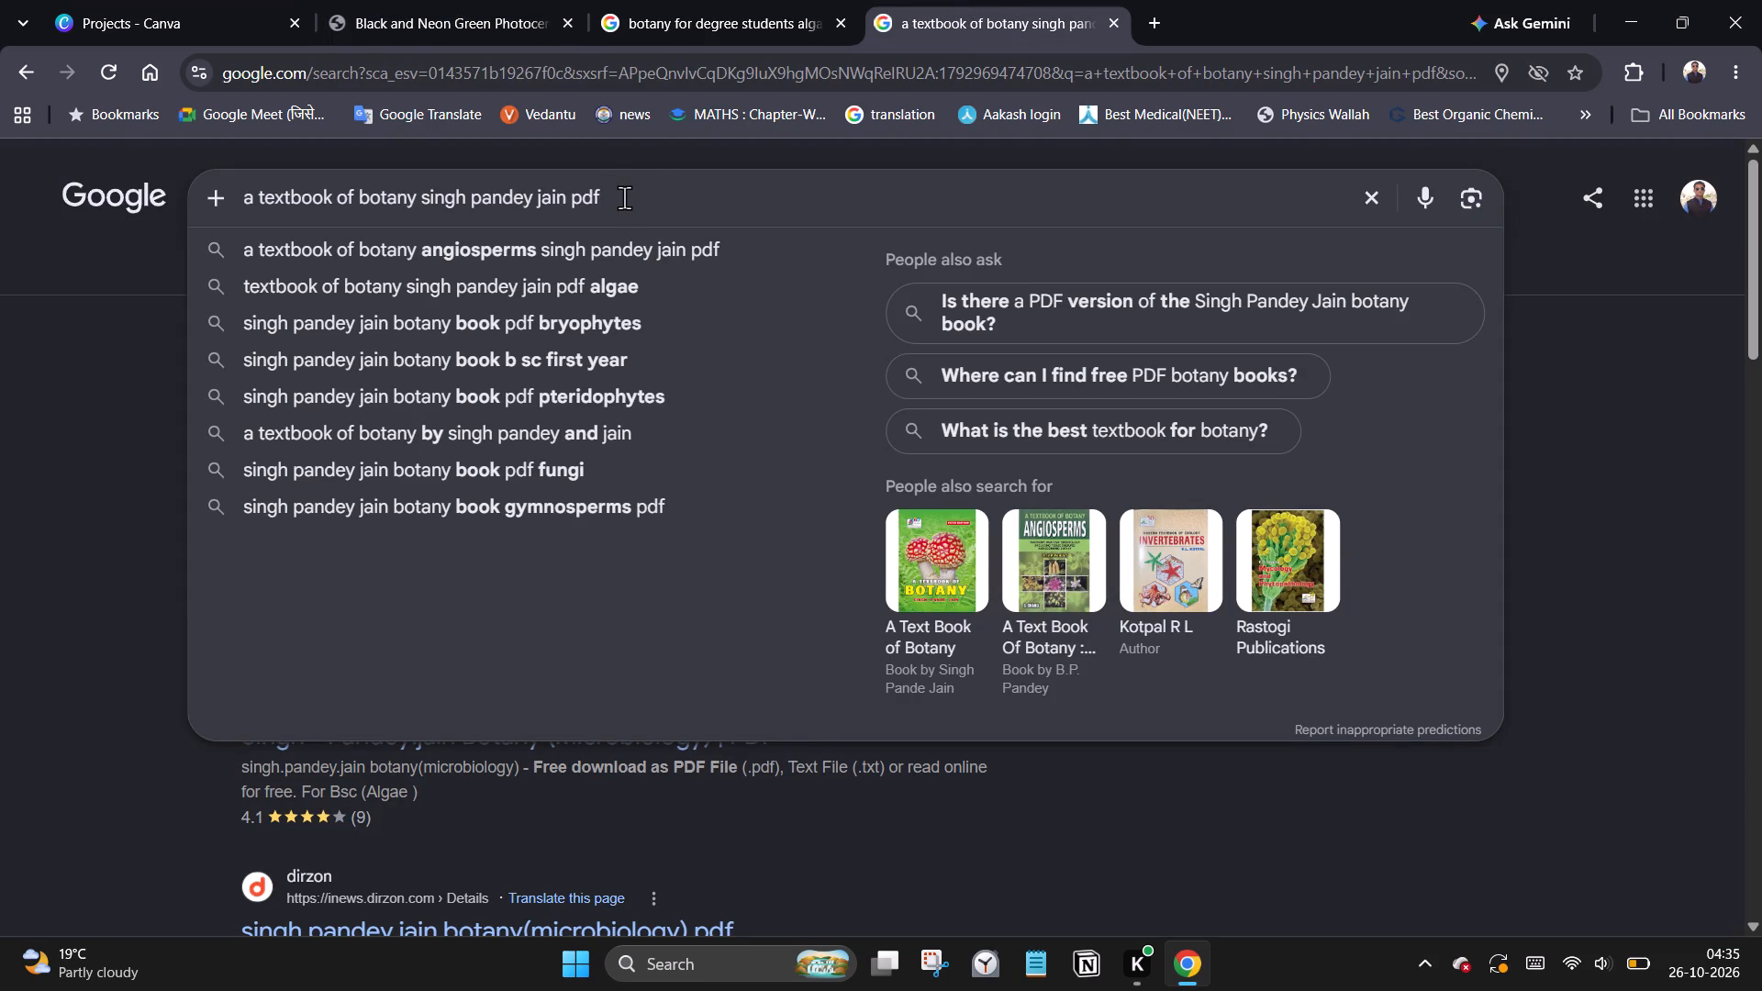
{"action": "key", "text": "Return"}
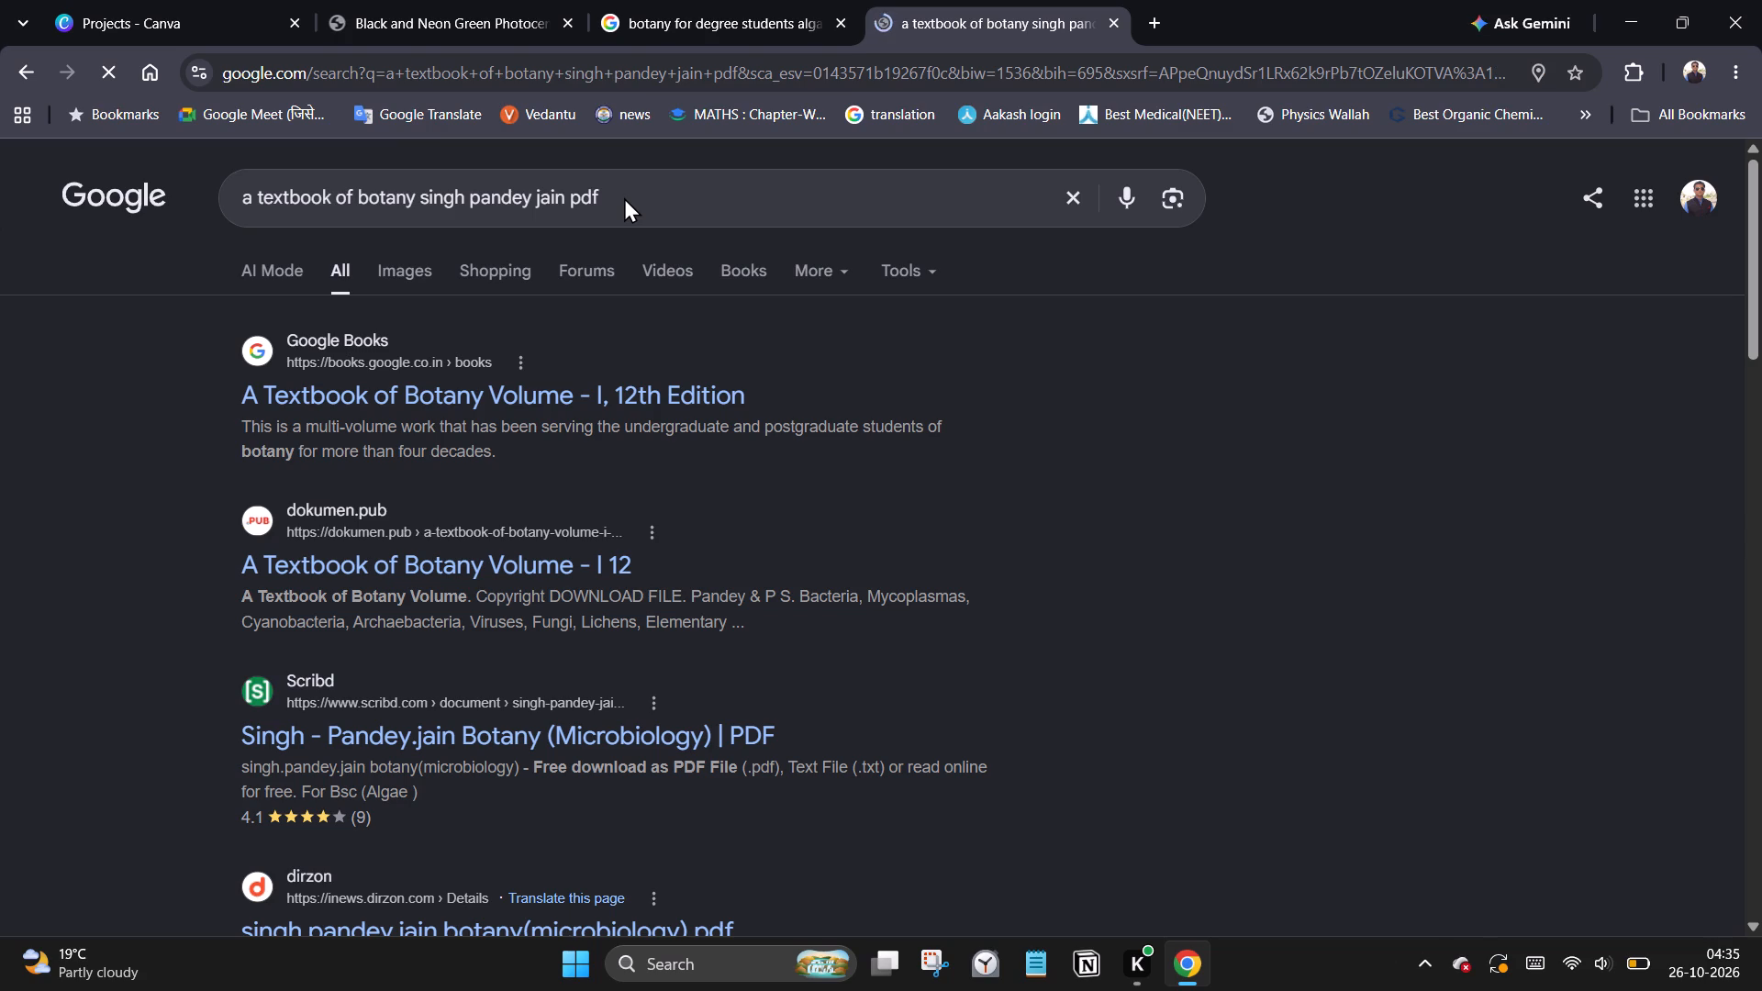
{"action": "left_click", "coordinate": [635, 196]}
{"action": "key", "text": "space"}
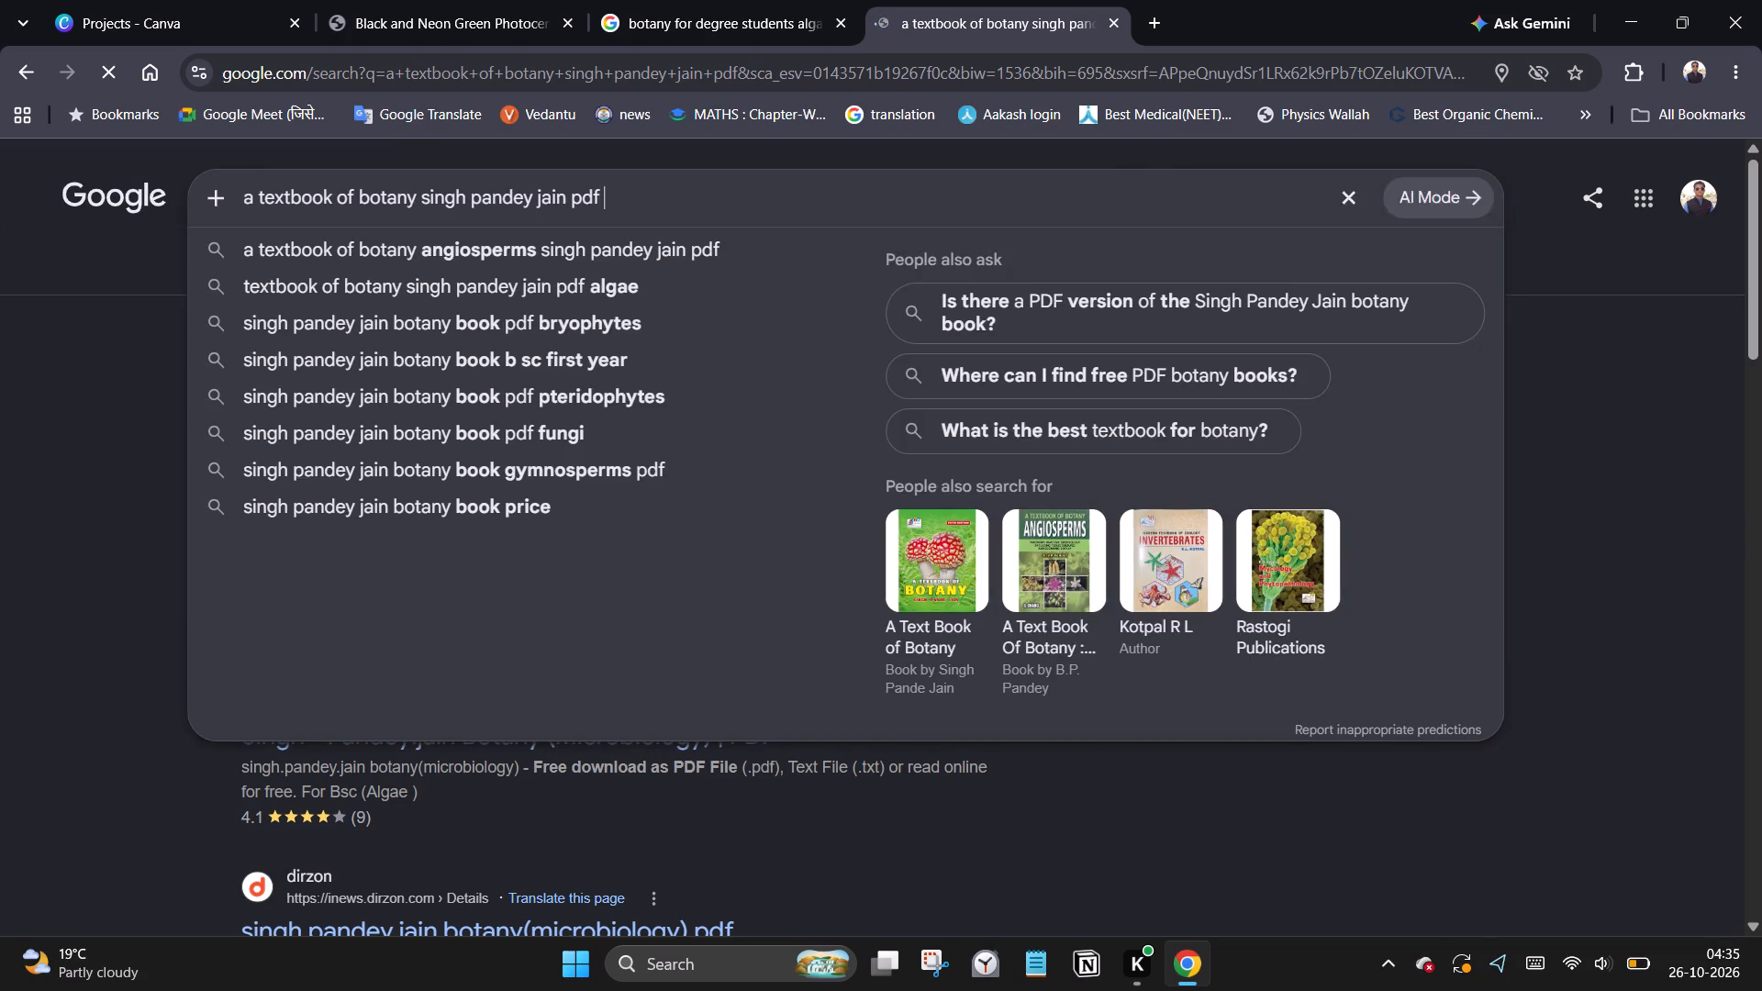
{"action": "type", "text": "is free"}
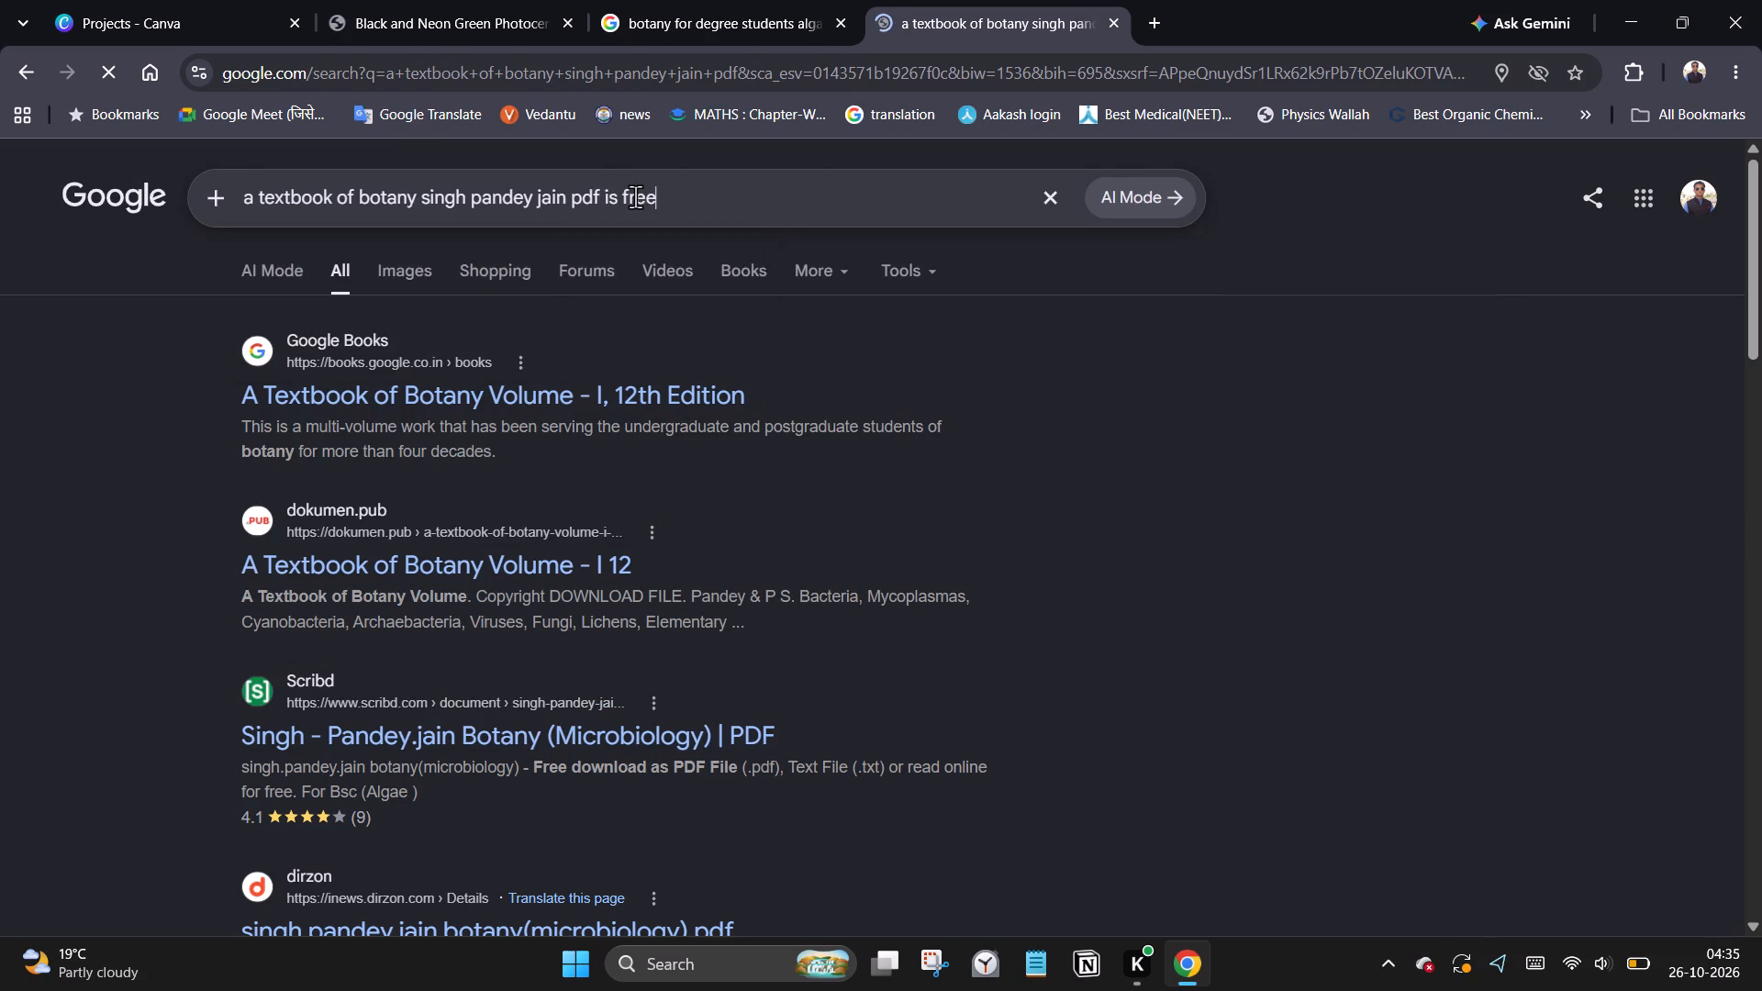
{"action": "key", "text": "space"}
{"action": "key", "text": "BackSpace"}
{"action": "type", "text": "ly avai"}
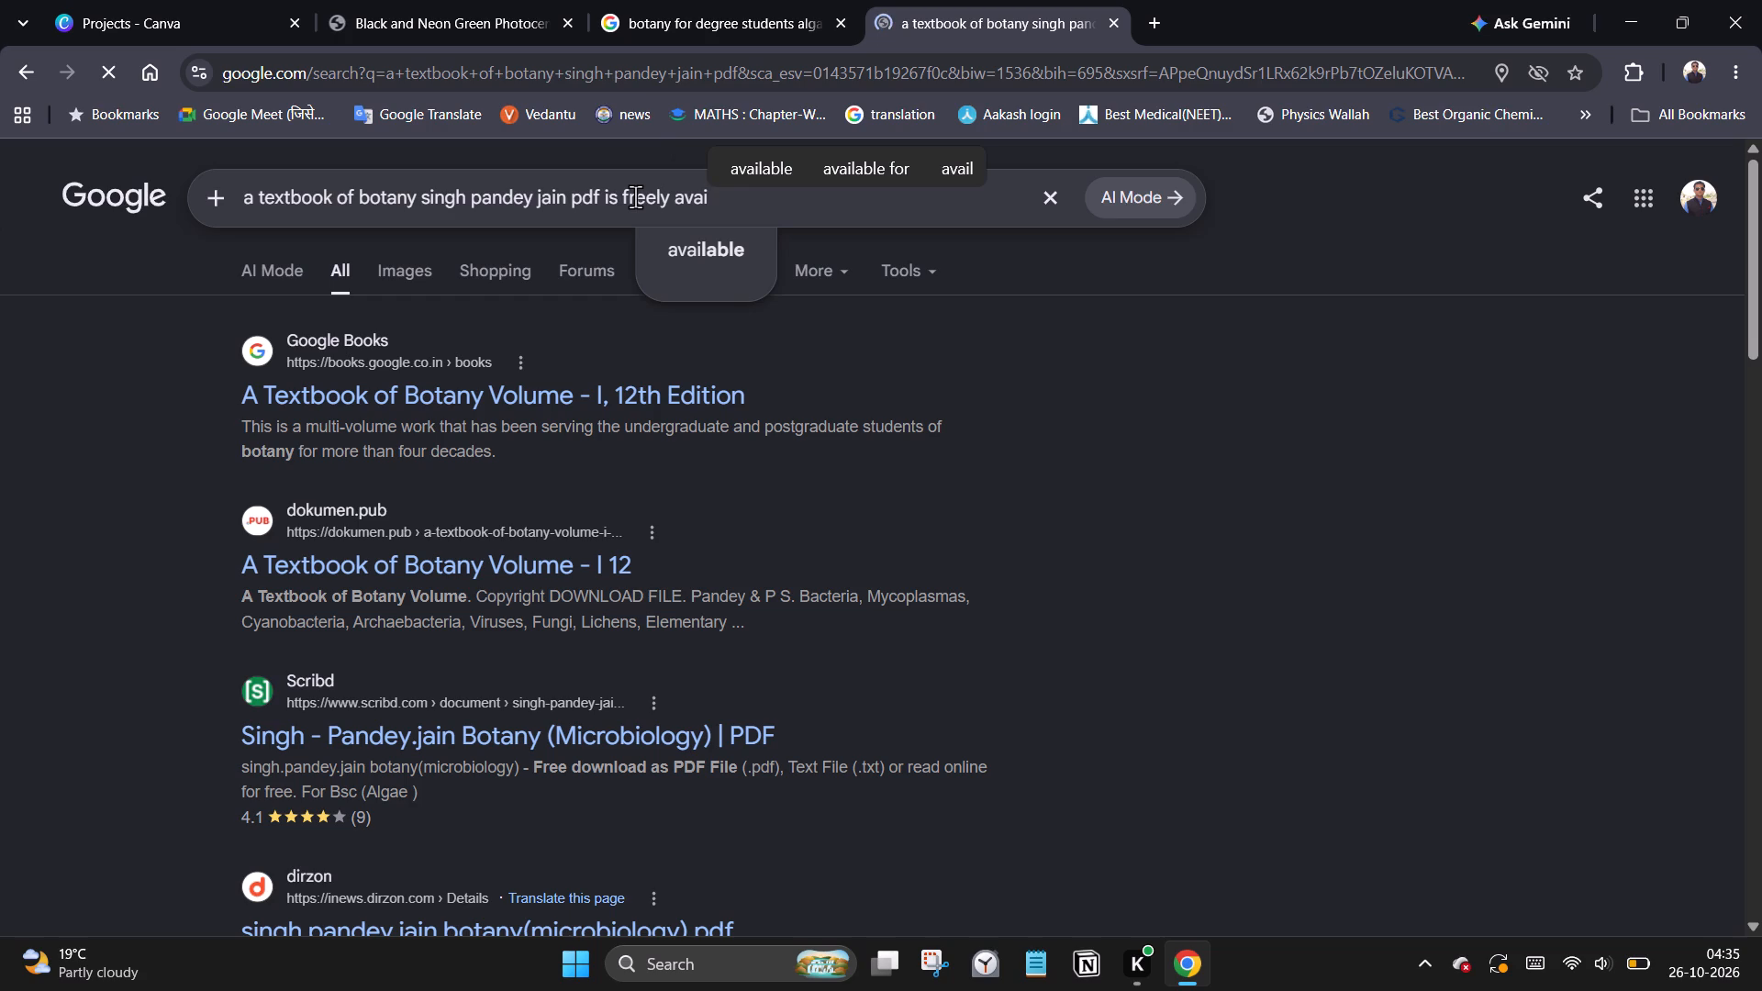
{"action": "type", "text": "lable"}
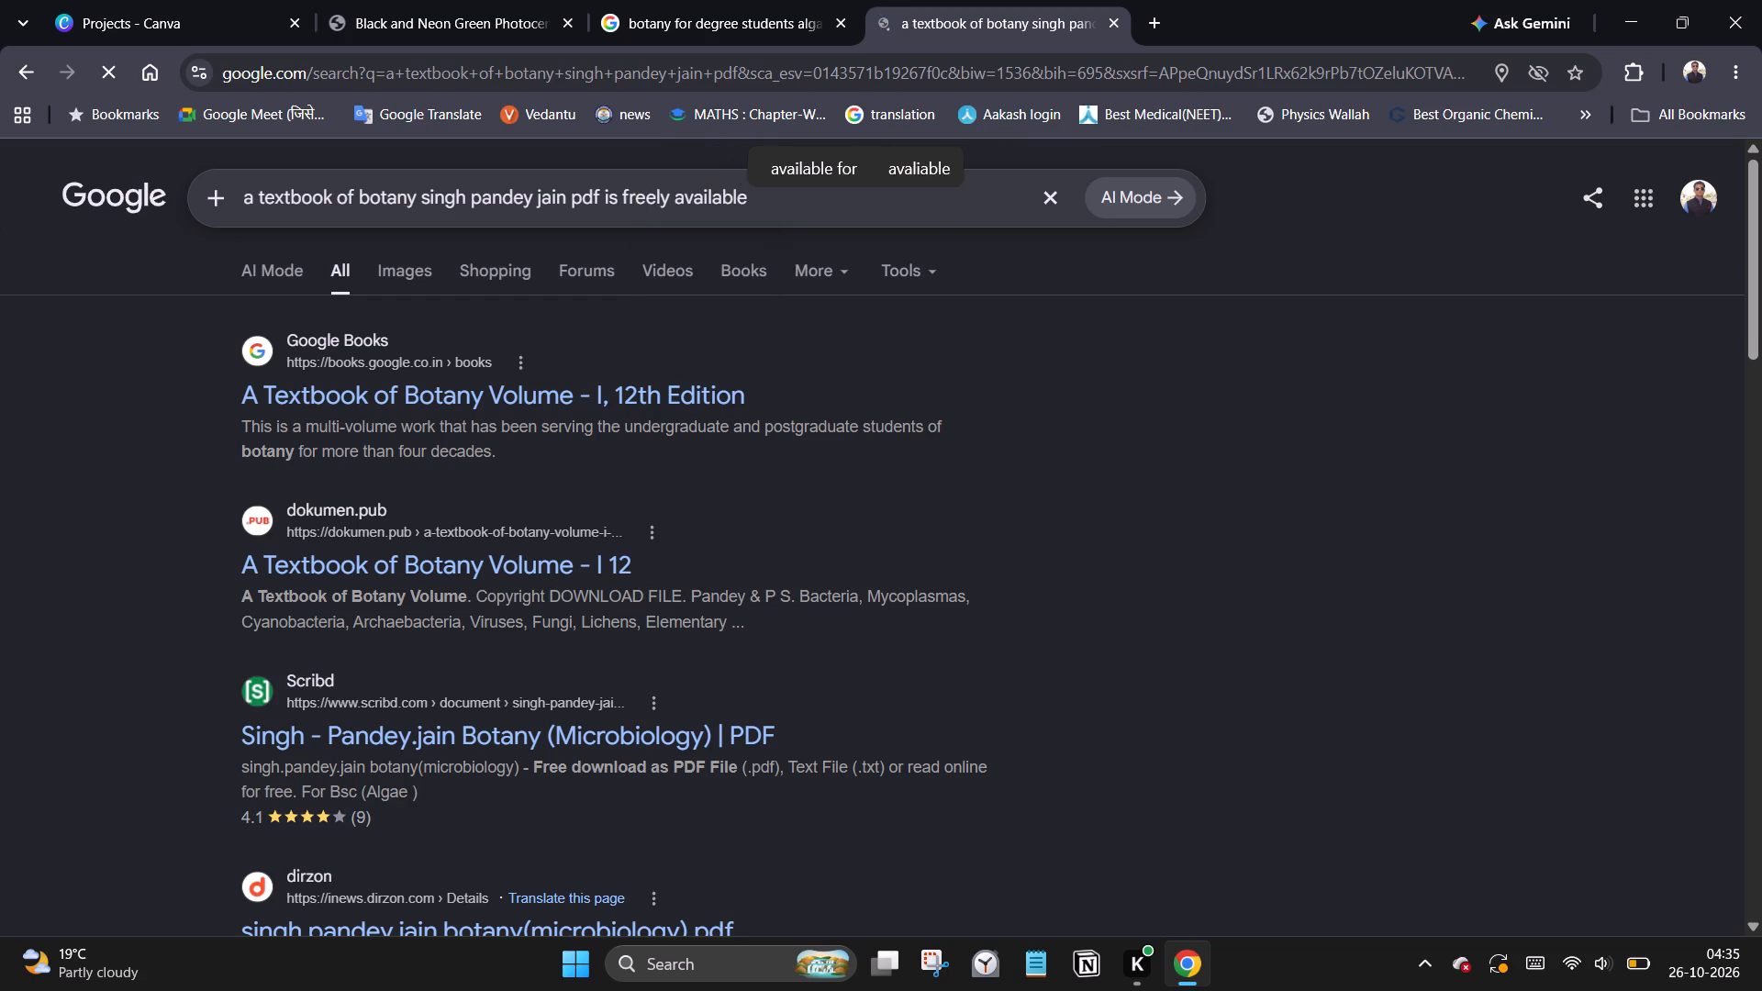
{"action": "key", "text": "shift+question"}
{"action": "key", "text": "Return"}
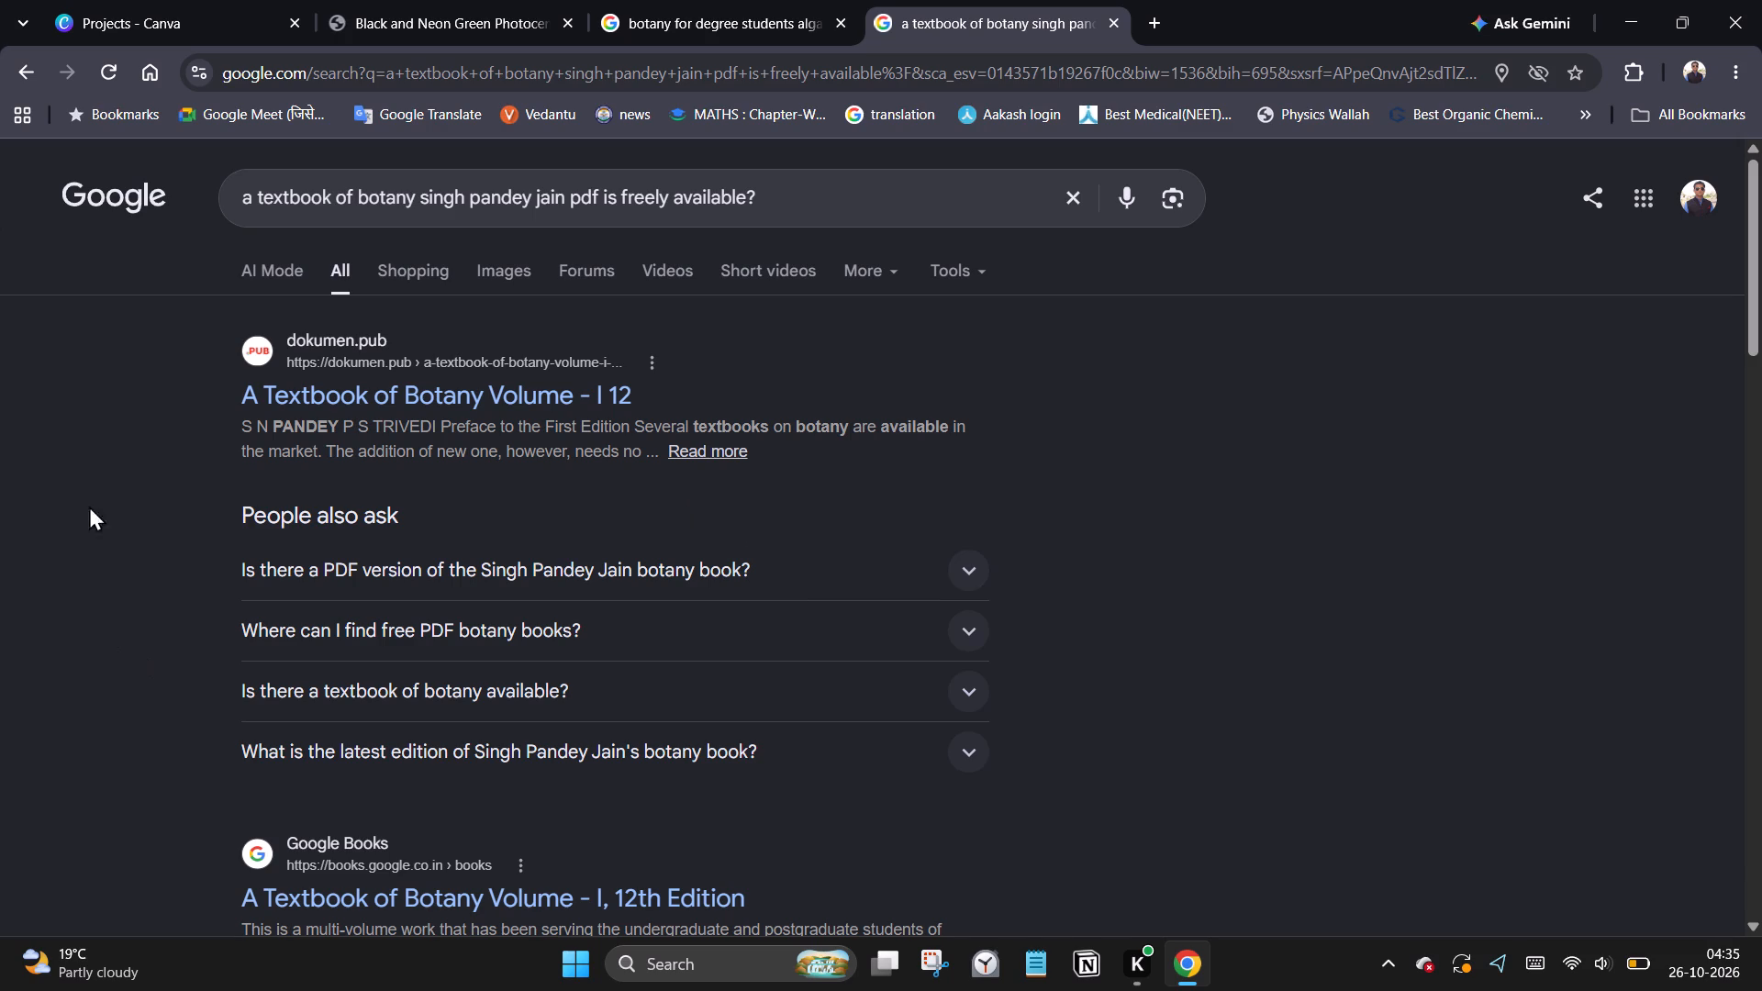
Skim the results and check the related question "Where can I find free PDF botany books?".
{"action": "scroll", "coordinate": [151, 451], "scroll_direction": "down", "scroll_amount": 2}
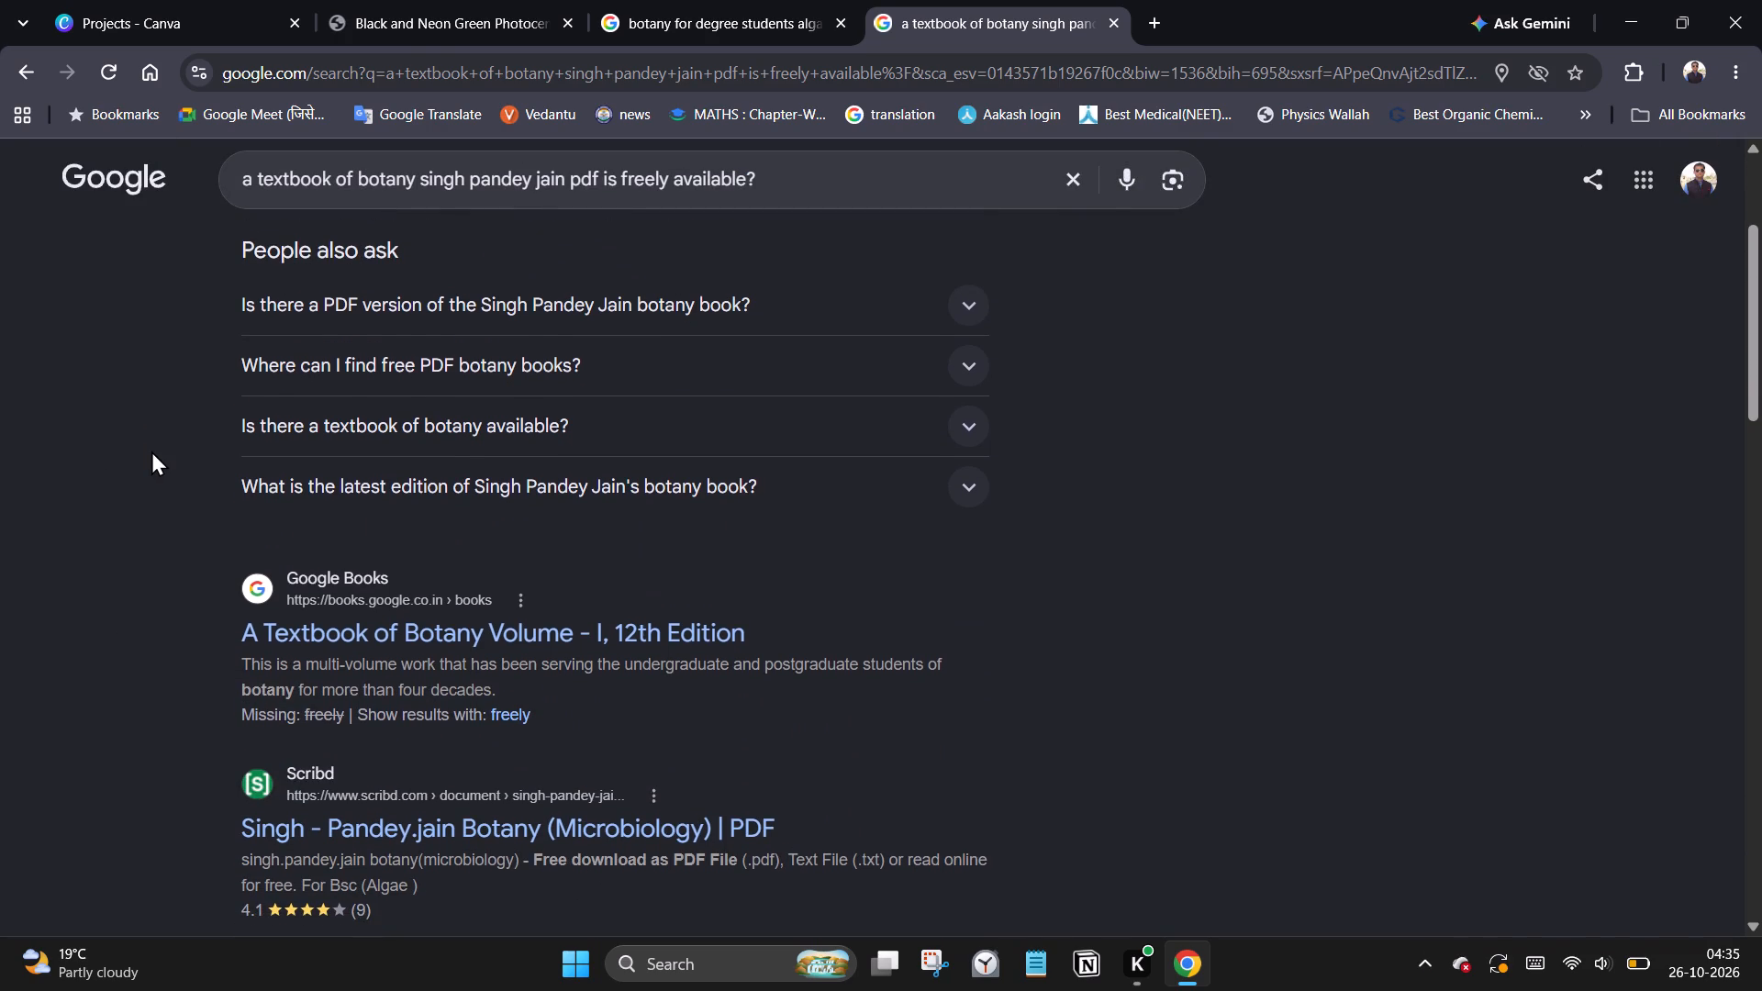
{"action": "scroll", "coordinate": [151, 451], "scroll_direction": "down", "scroll_amount": 1}
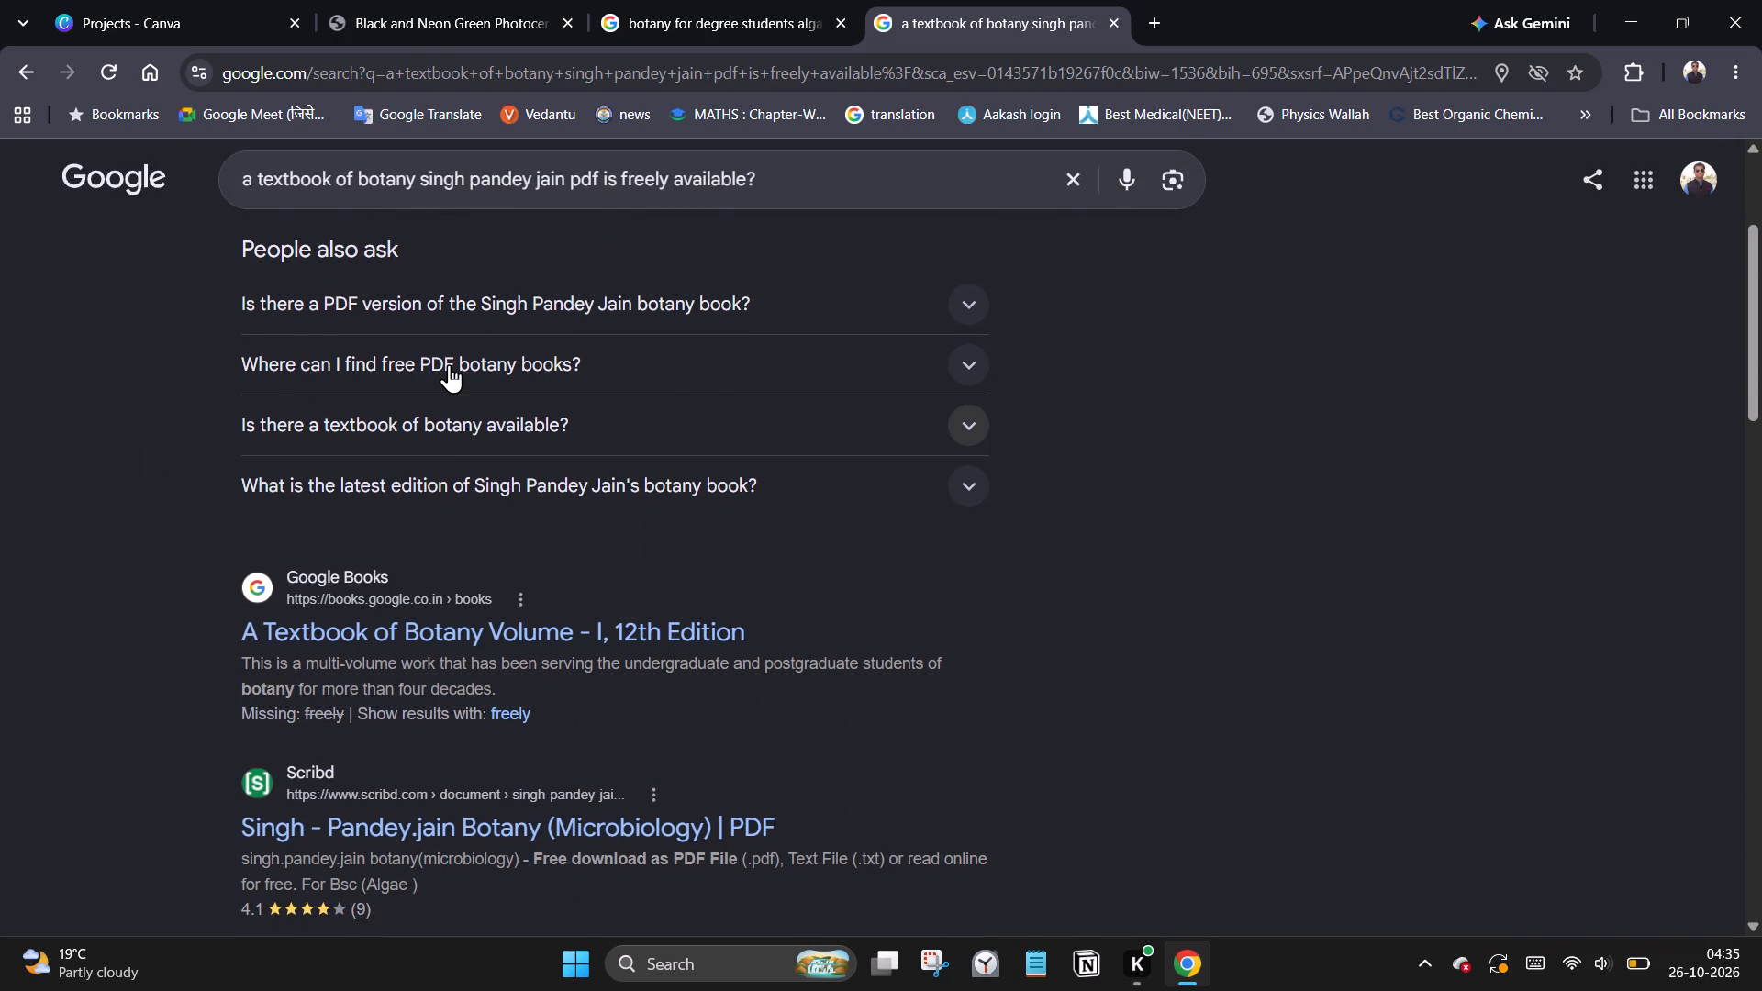
{"action": "left_click", "coordinate": [449, 364]}
{"action": "left_click", "coordinate": [395, 365]}
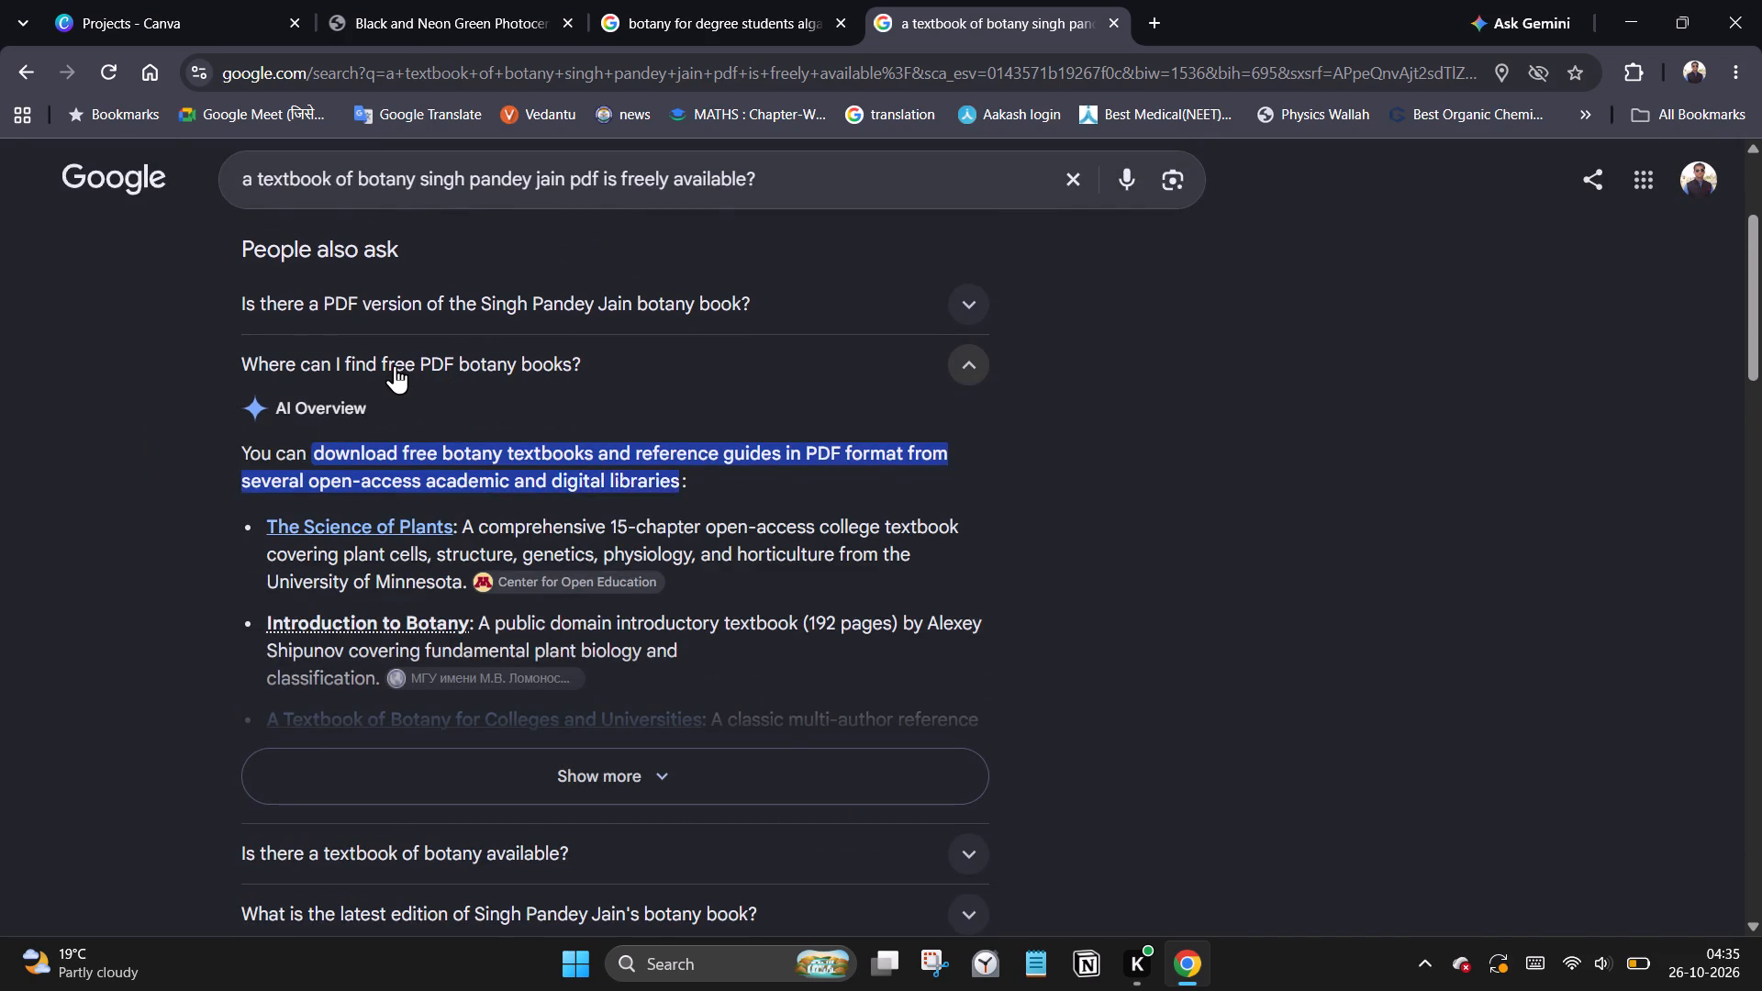
{"action": "scroll", "coordinate": [395, 365], "scroll_direction": "down", "scroll_amount": 1}
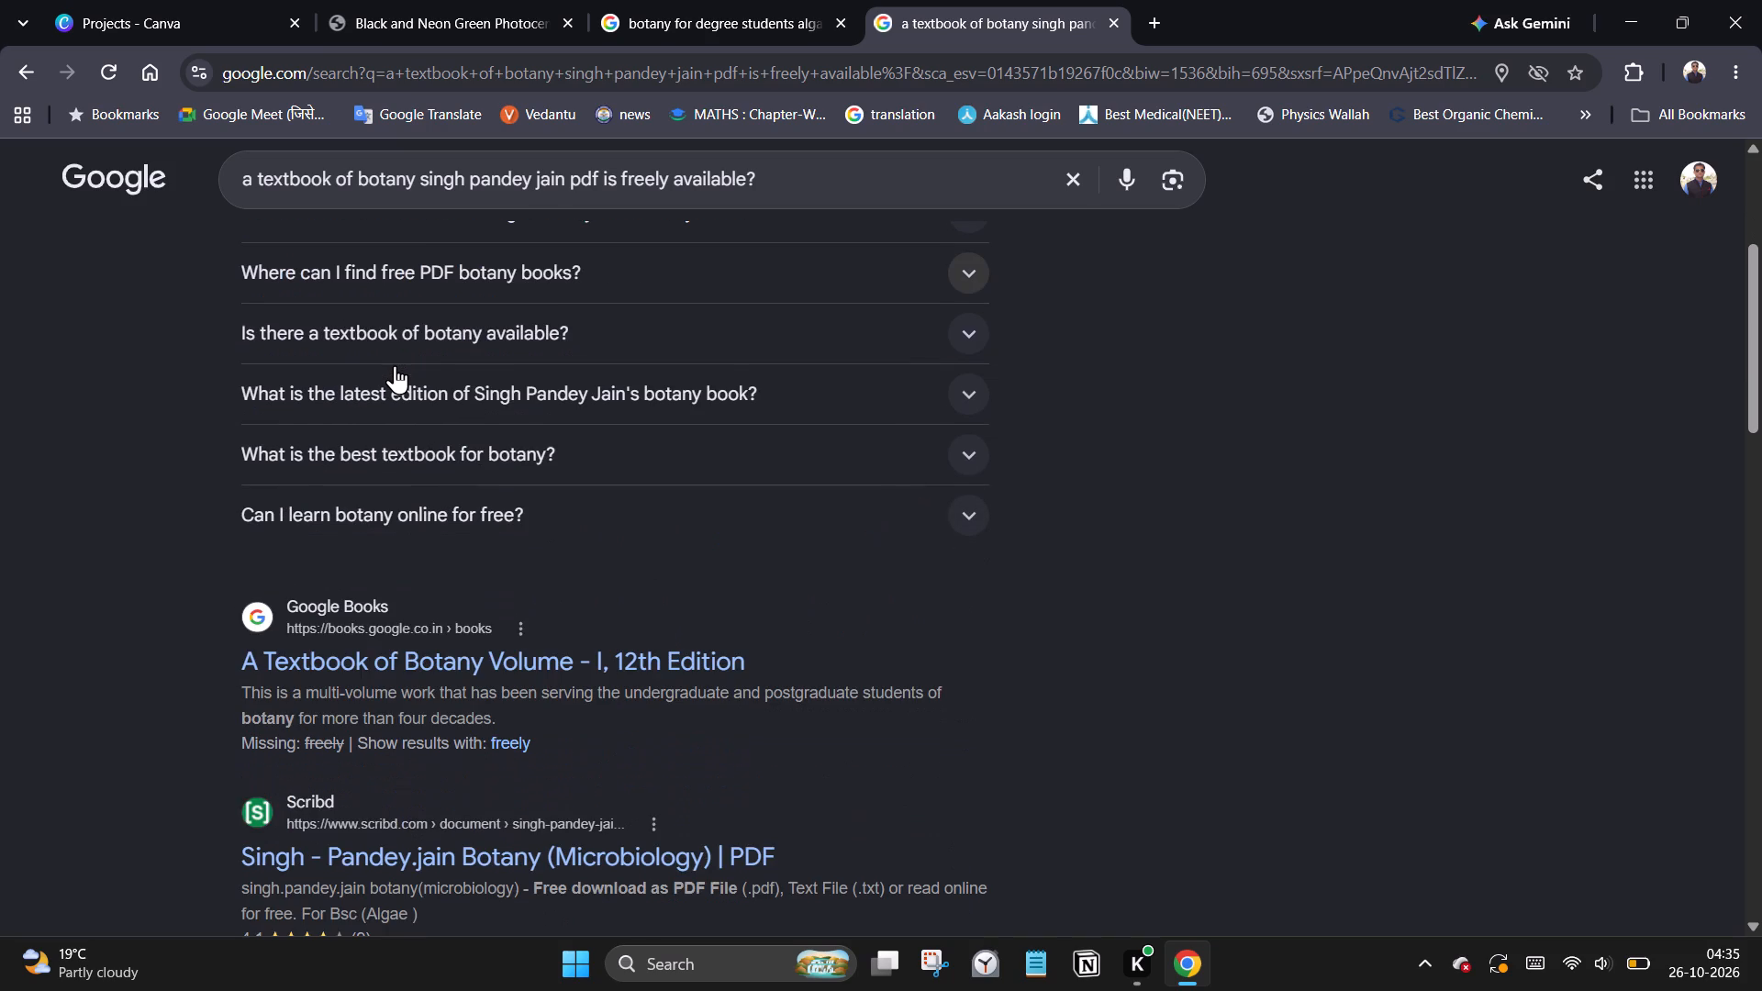
{"action": "scroll", "coordinate": [395, 365], "scroll_direction": "down", "scroll_amount": 1}
{"action": "scroll", "coordinate": [395, 365], "scroll_direction": "up", "scroll_amount": 9}
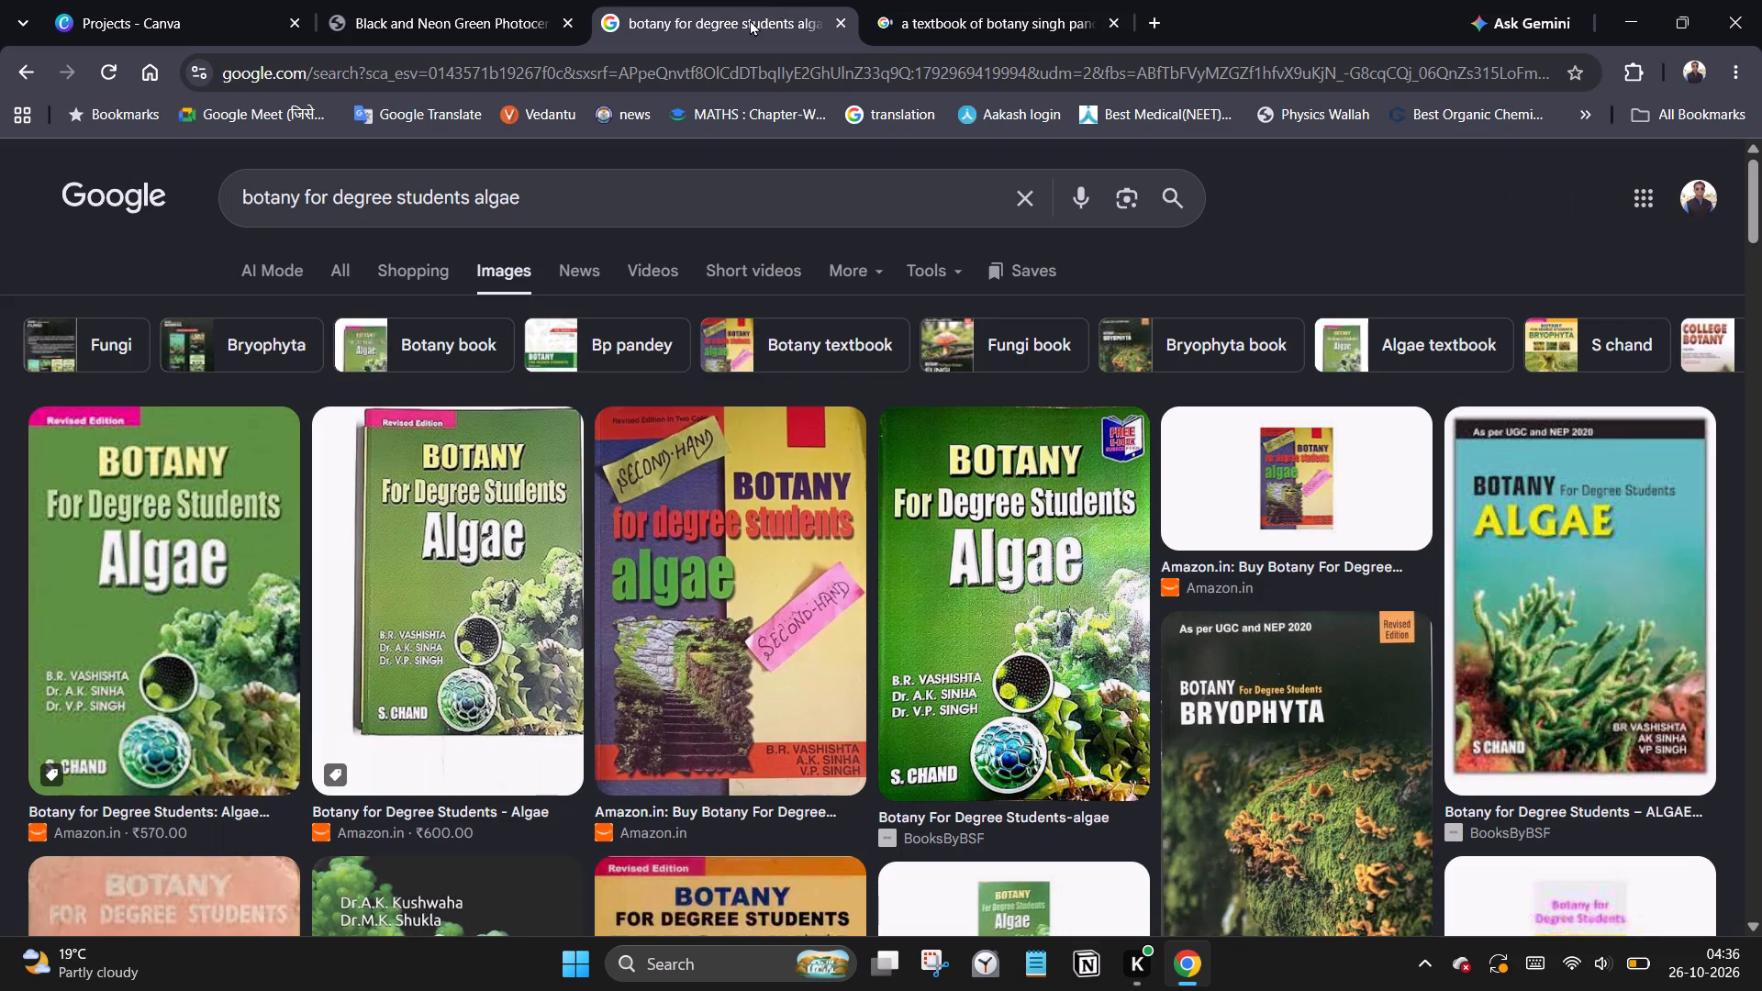
{"action": "left_click", "coordinate": [343, 266]}
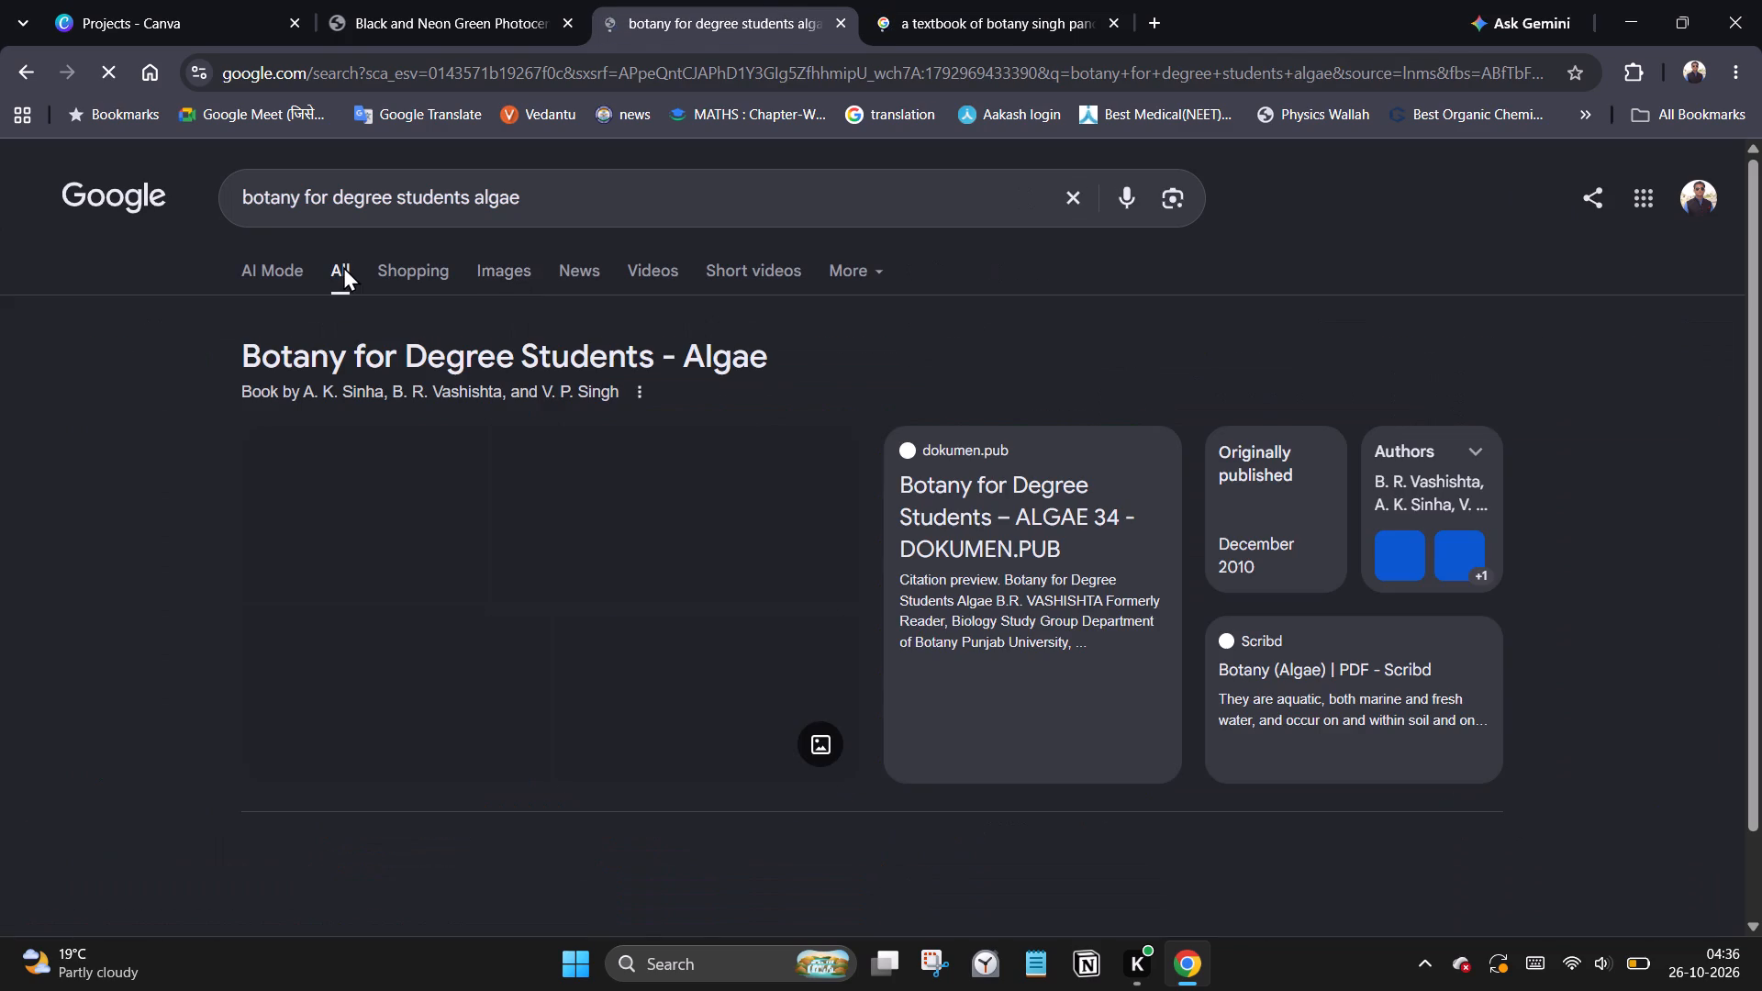
{"action": "scroll", "coordinate": [171, 516], "scroll_direction": "down", "scroll_amount": 7}
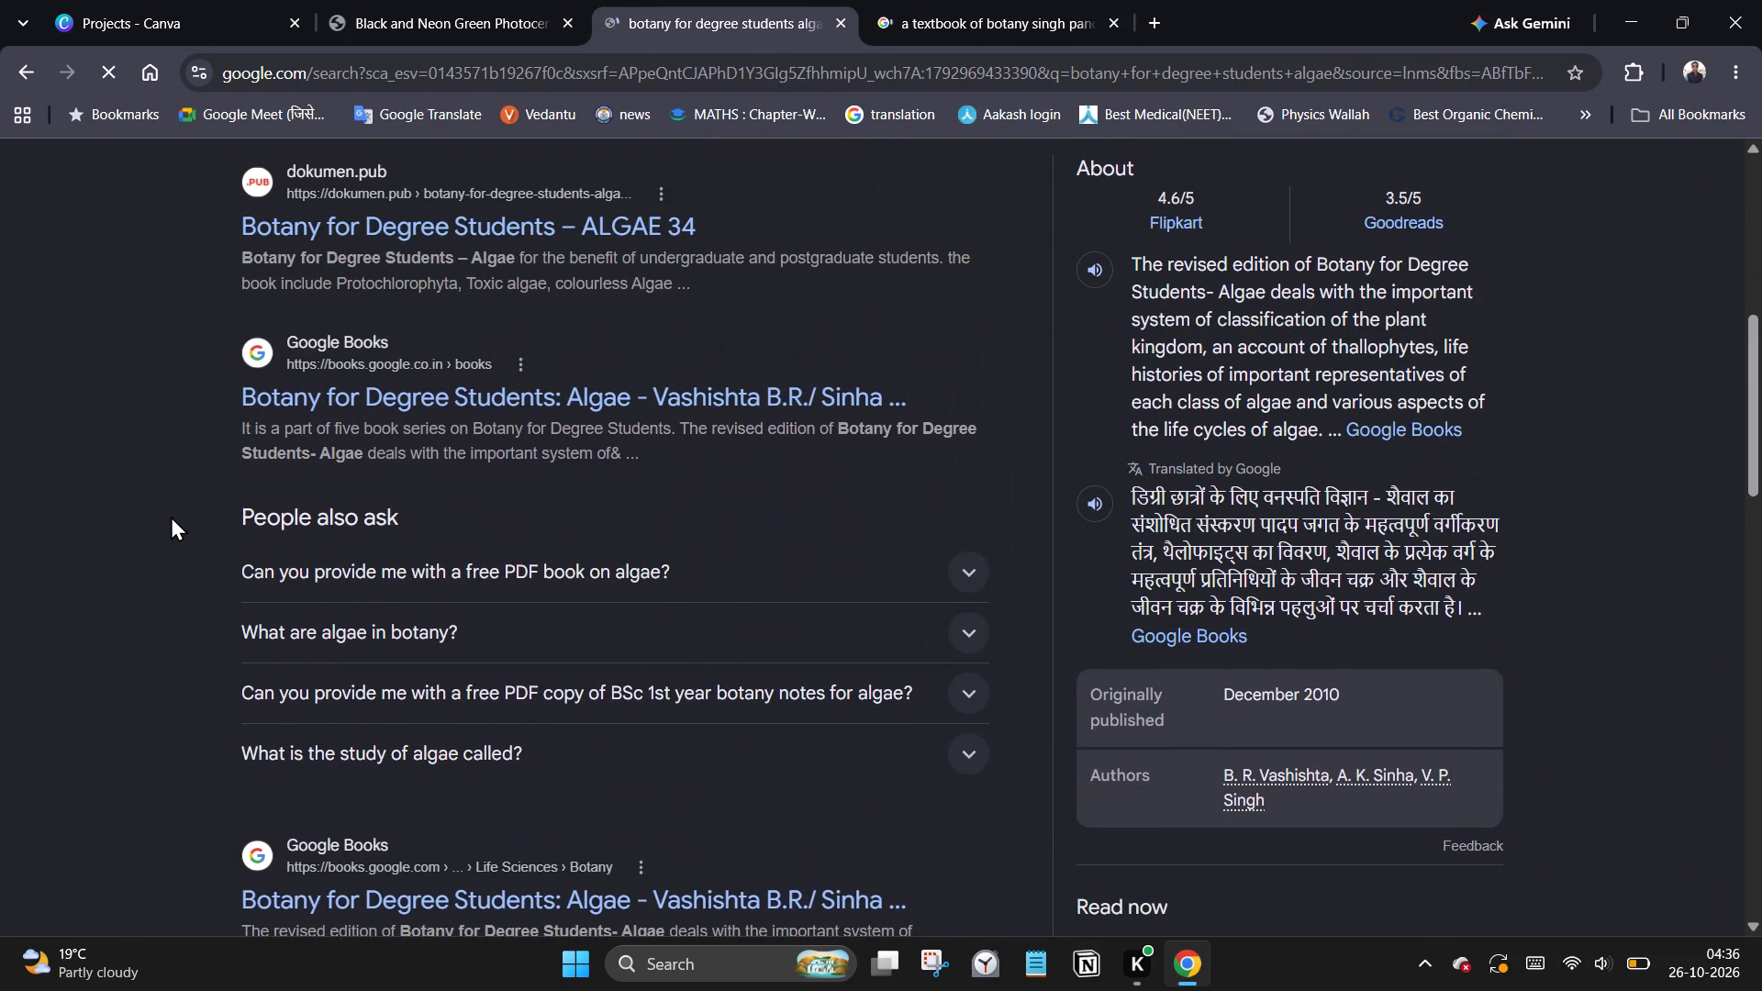
{"action": "scroll", "coordinate": [171, 516], "scroll_direction": "down", "scroll_amount": 6}
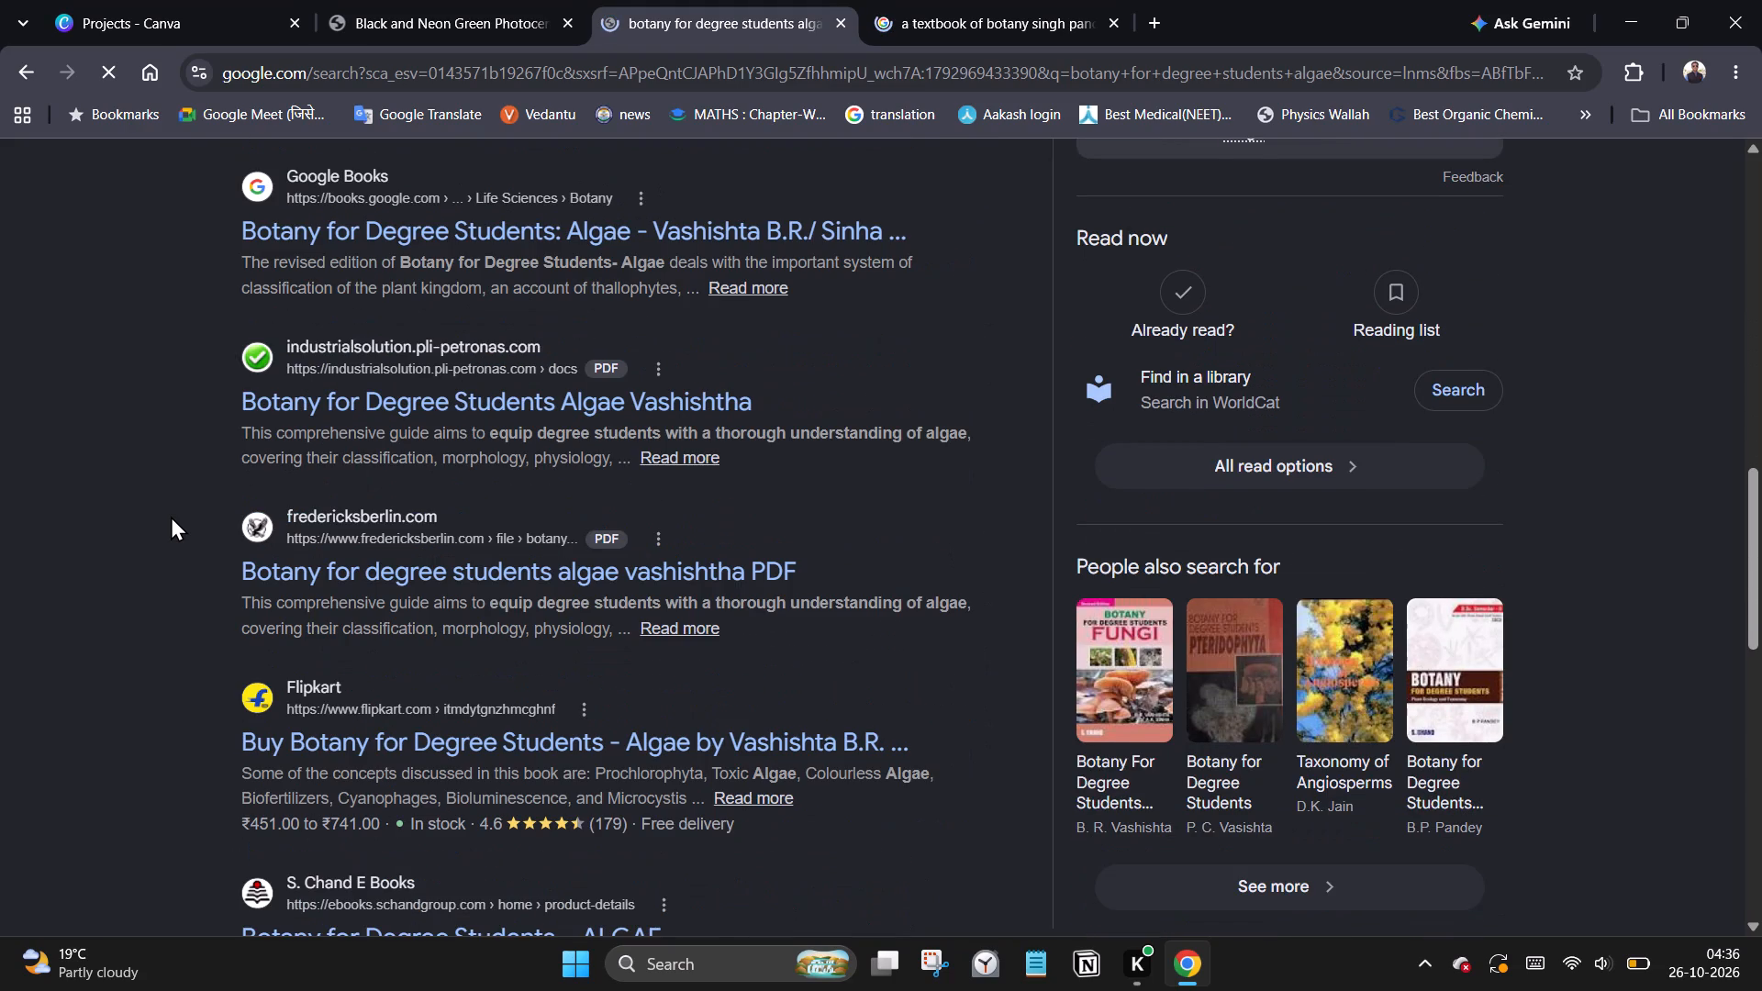
{"action": "scroll", "coordinate": [171, 516], "scroll_direction": "down", "scroll_amount": 1}
{"action": "scroll", "coordinate": [171, 516], "scroll_direction": "right", "scroll_amount": 1}
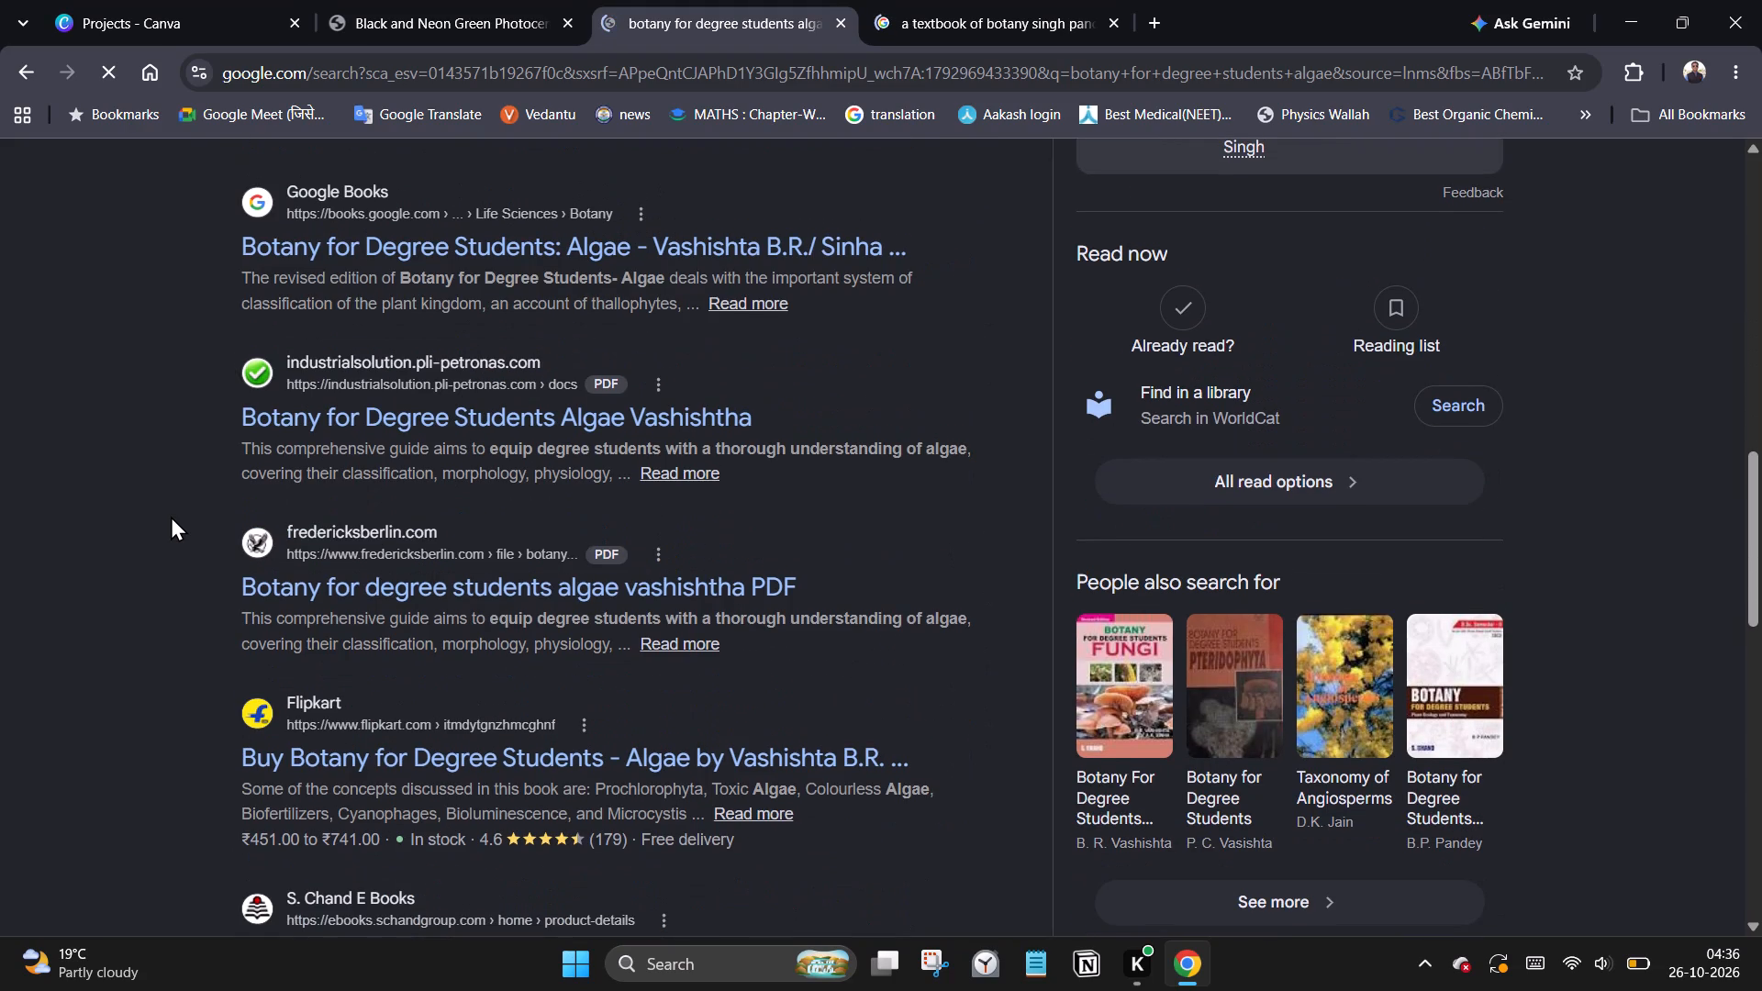
{"action": "scroll", "coordinate": [171, 516], "scroll_direction": "right", "scroll_amount": 2}
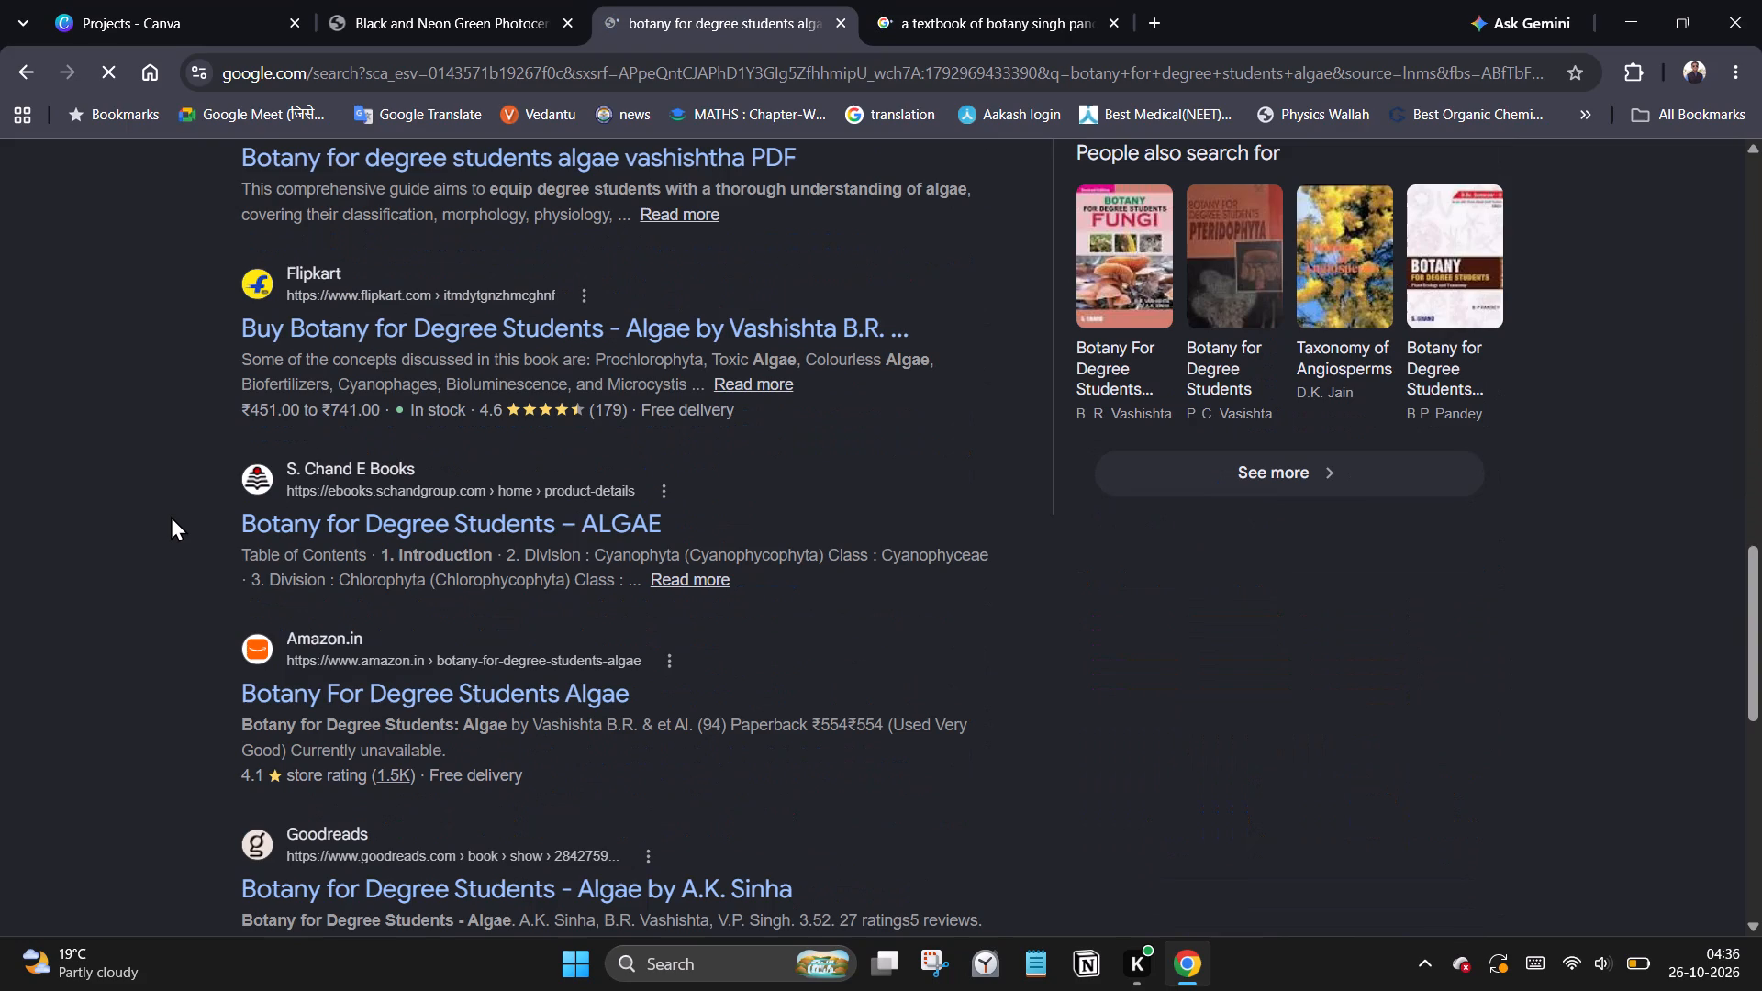
{"action": "scroll", "coordinate": [171, 516], "scroll_direction": "right", "scroll_amount": 1}
{"action": "scroll", "coordinate": [171, 516], "scroll_direction": "up", "scroll_amount": 1}
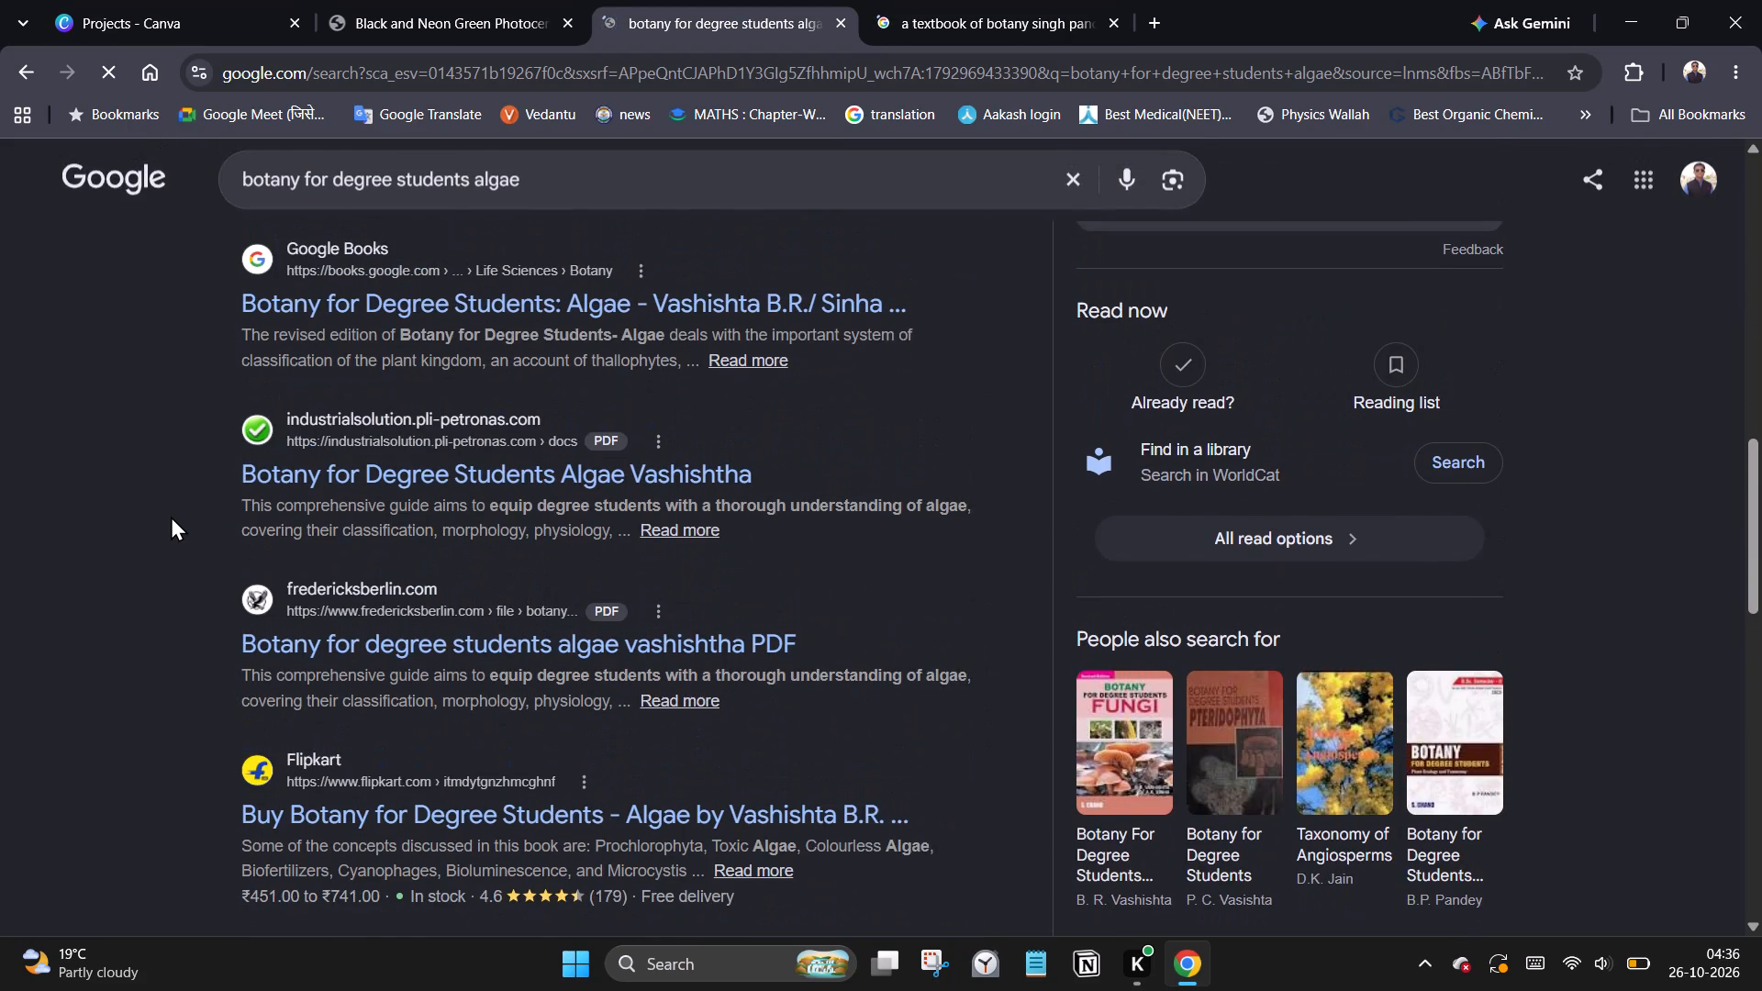
{"action": "scroll", "coordinate": [171, 516], "scroll_direction": "up", "scroll_amount": 5}
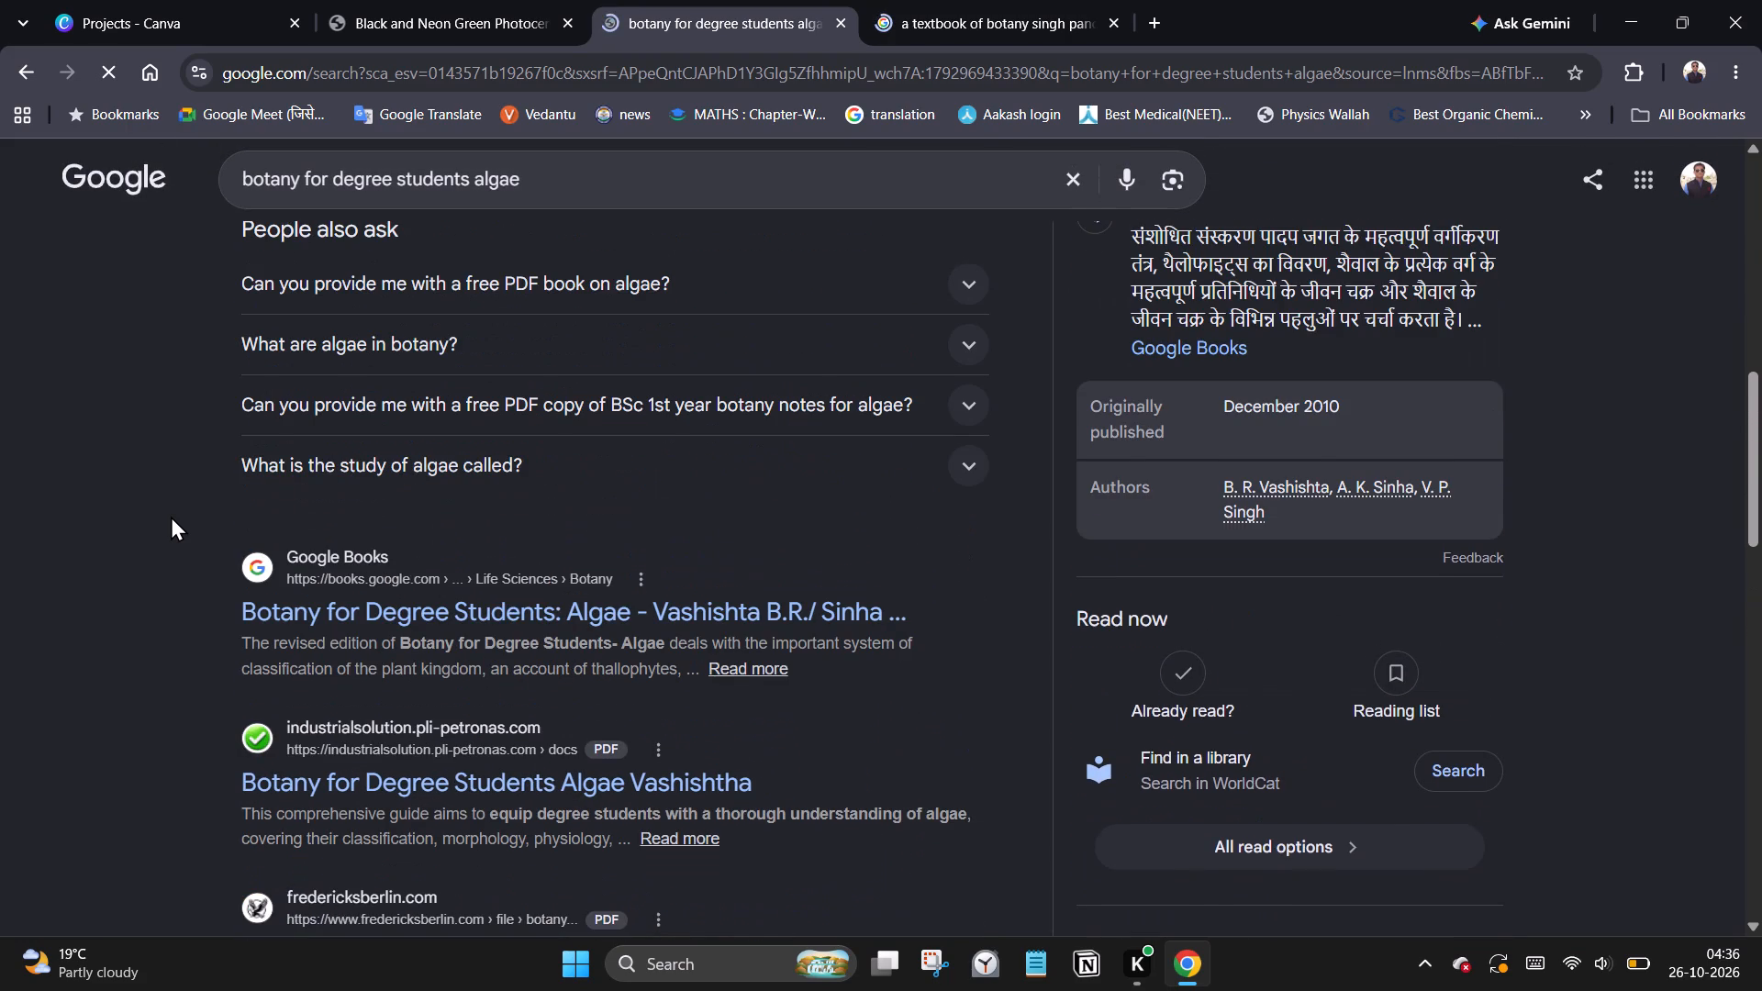
{"action": "scroll", "coordinate": [171, 516], "scroll_direction": "up", "scroll_amount": 11}
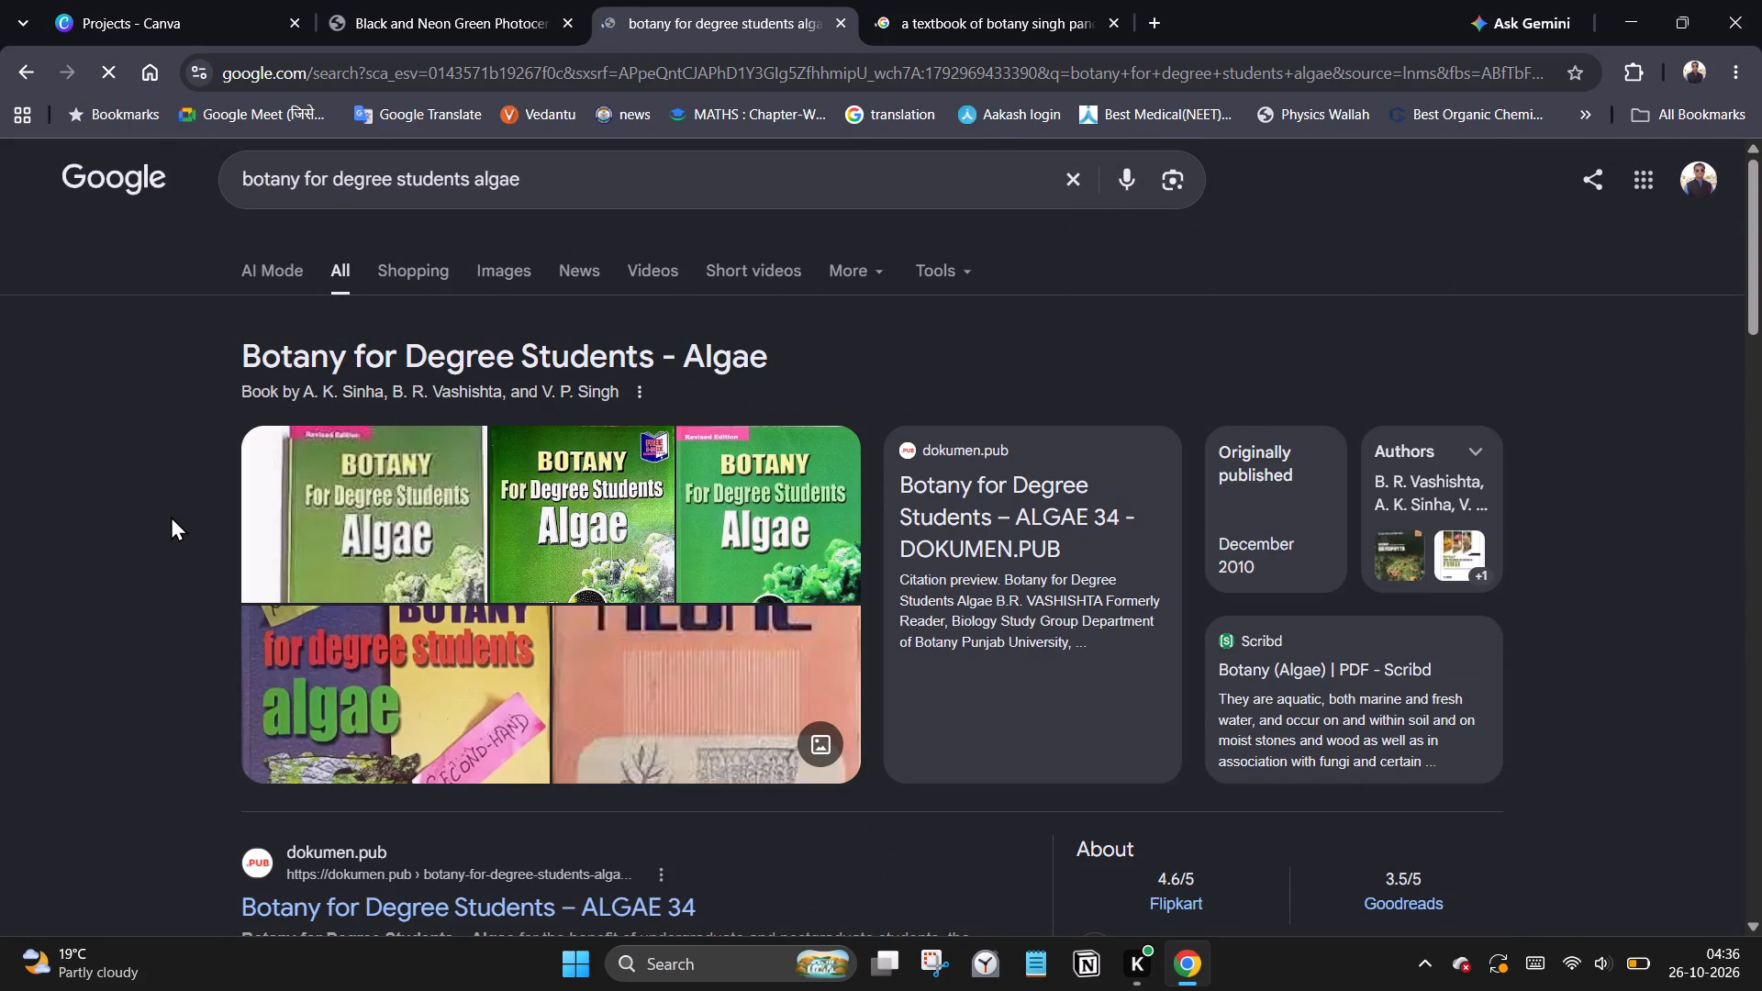
{"action": "scroll", "coordinate": [171, 516], "scroll_direction": "right", "scroll_amount": 1}
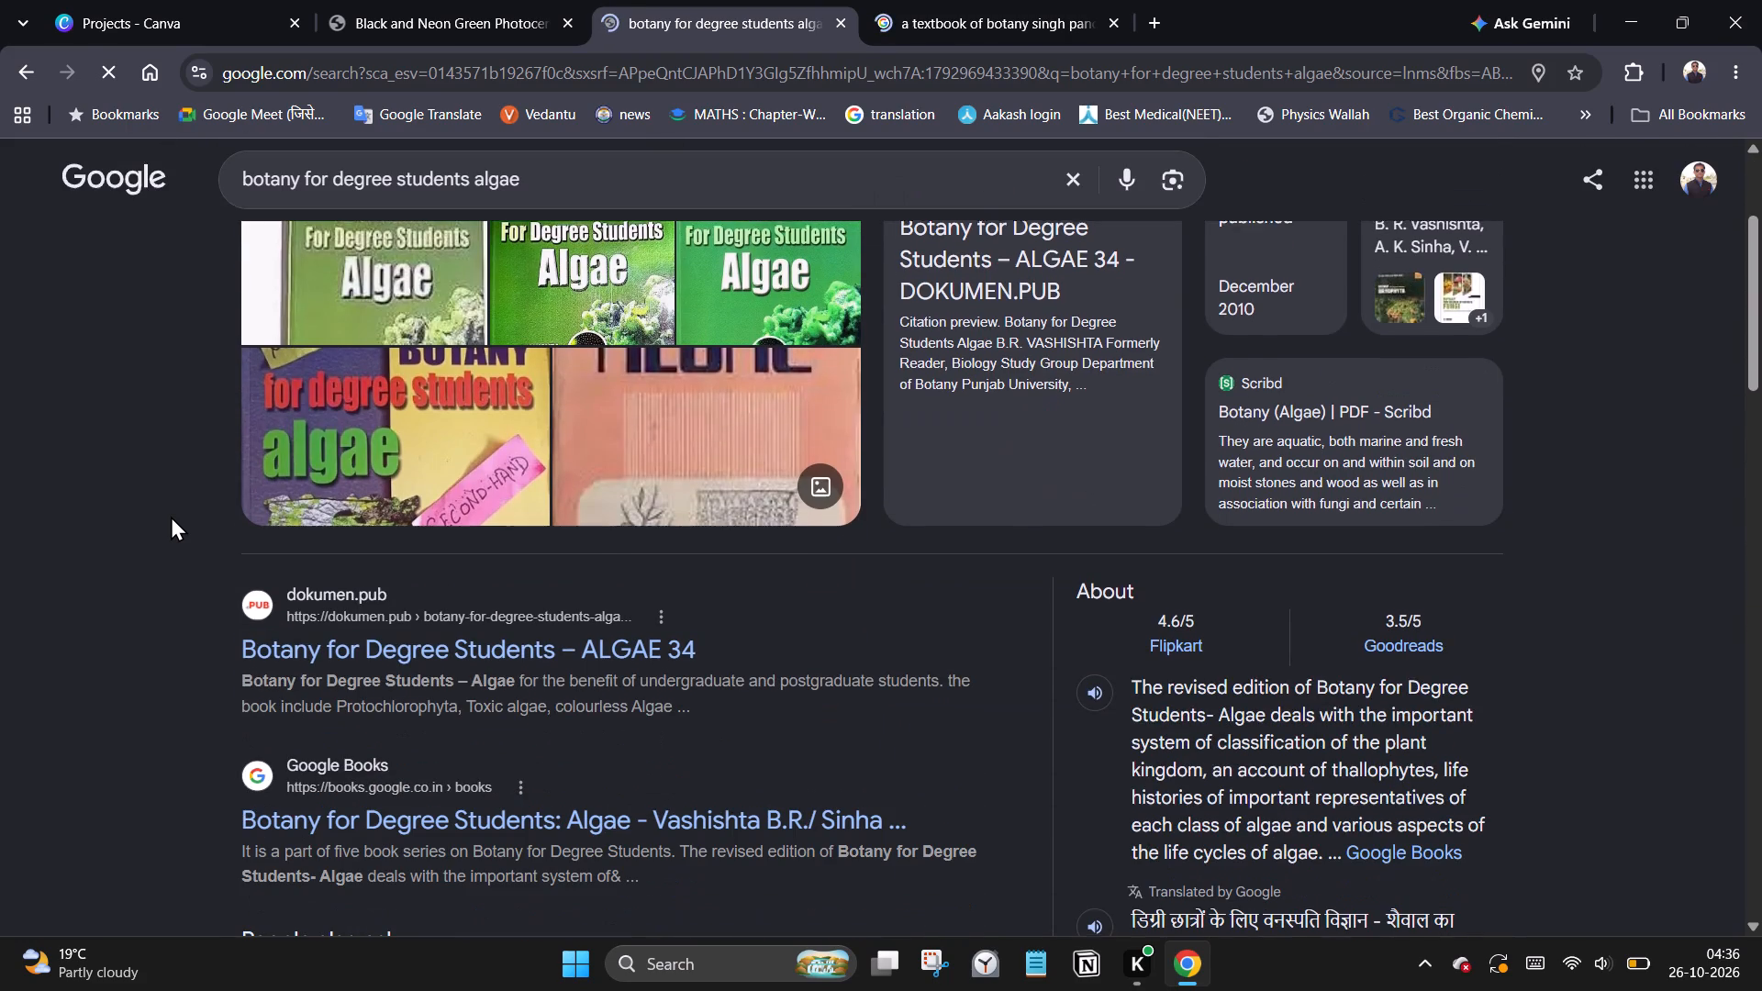
{"action": "scroll", "coordinate": [171, 516], "scroll_direction": "right", "scroll_amount": 1}
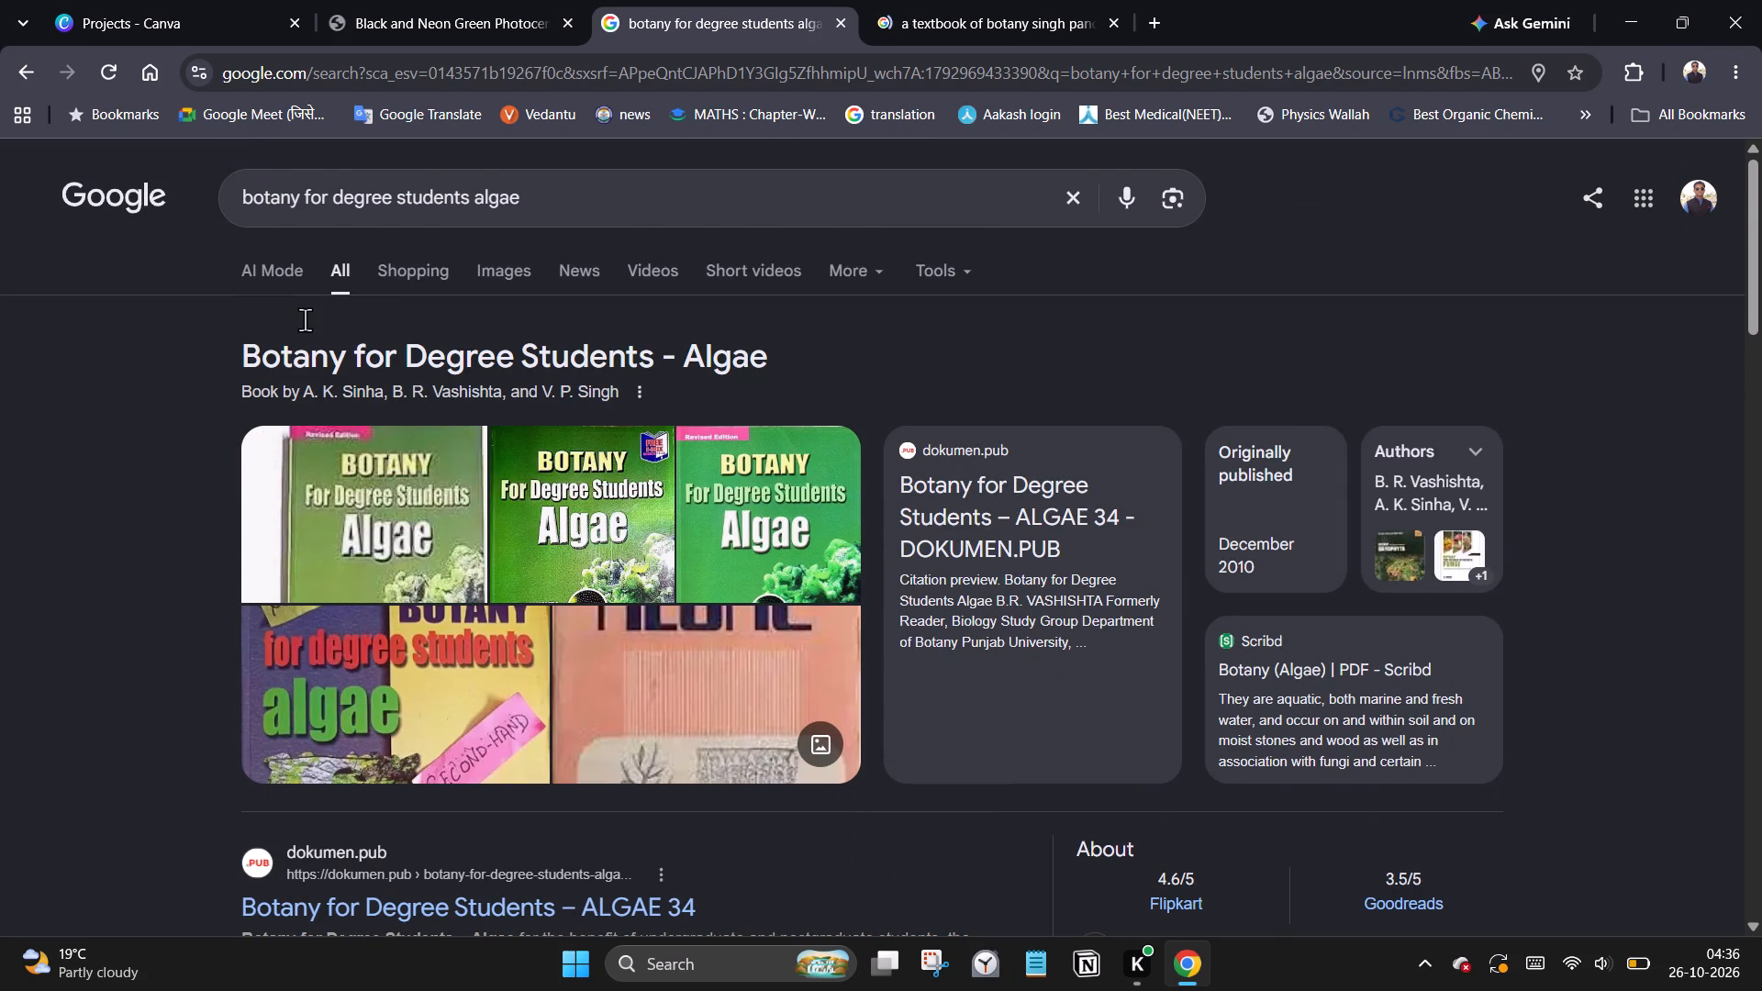
Search Google for "botany for degree students algae is available for free?" and read the AI Overview.
{"action": "left_click", "coordinate": [573, 204]}
{"action": "key", "text": "space"}
{"action": "type", "text": "is"}
{"action": "key", "text": "space"}
{"action": "type", "text": "avai"}
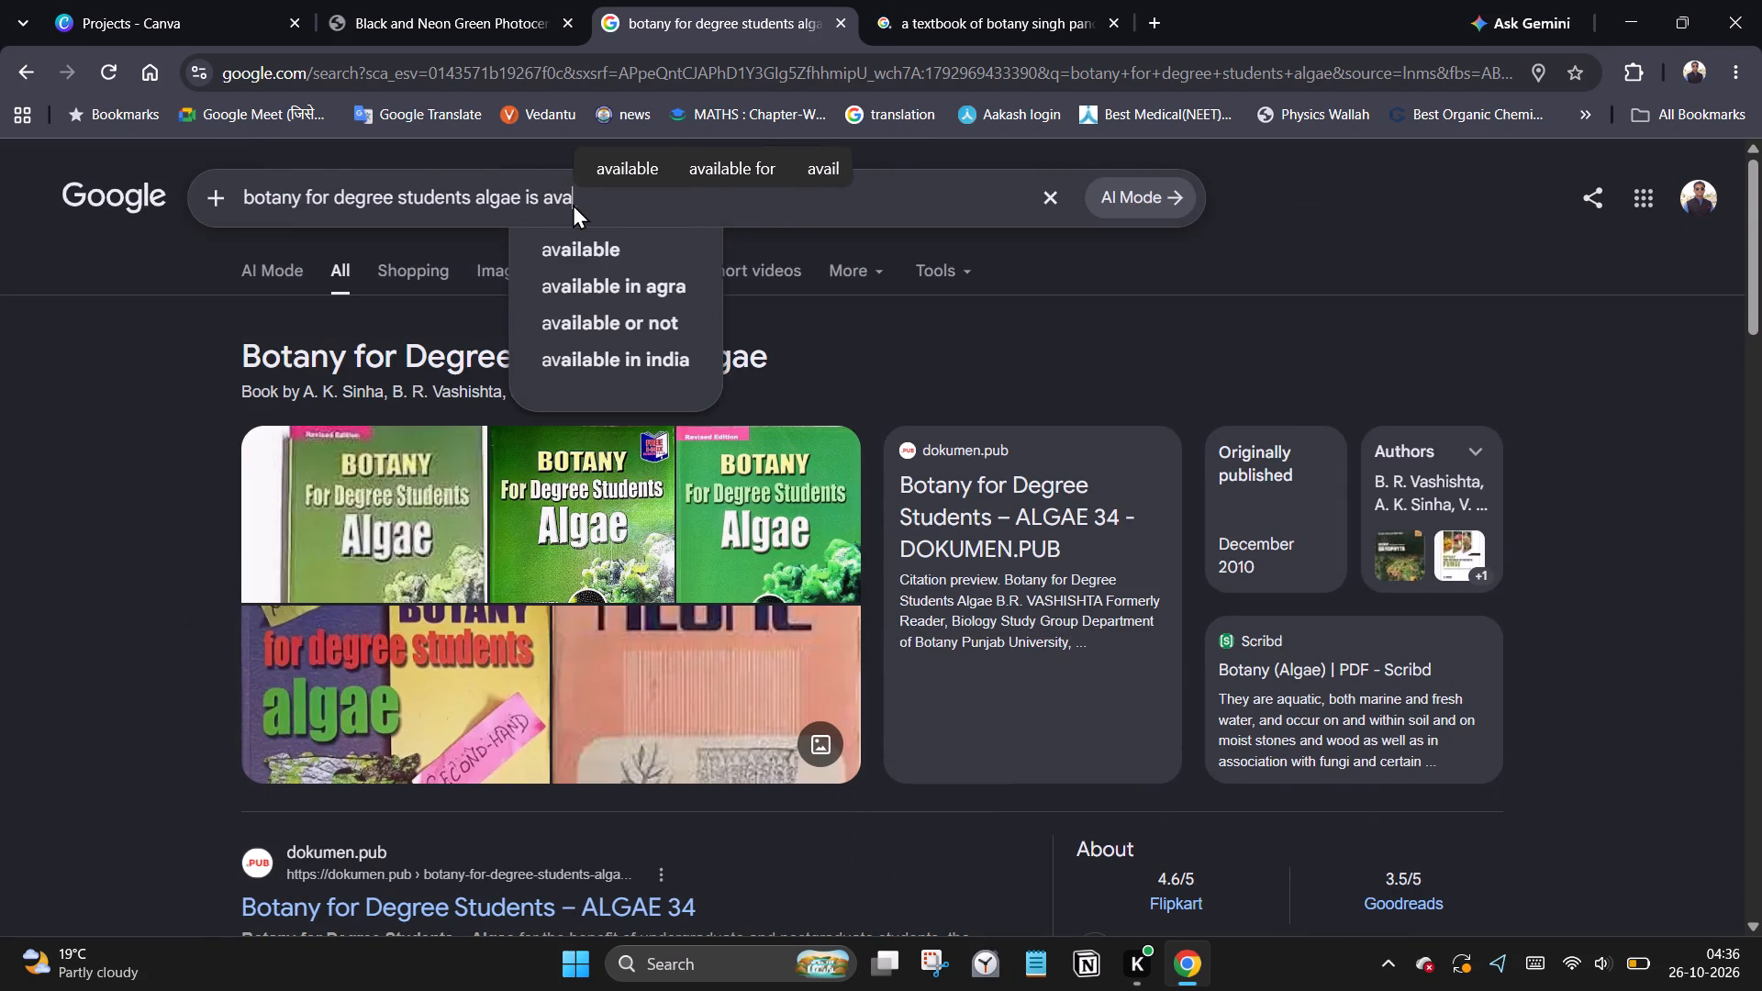
{"action": "type", "text": "lable for free"}
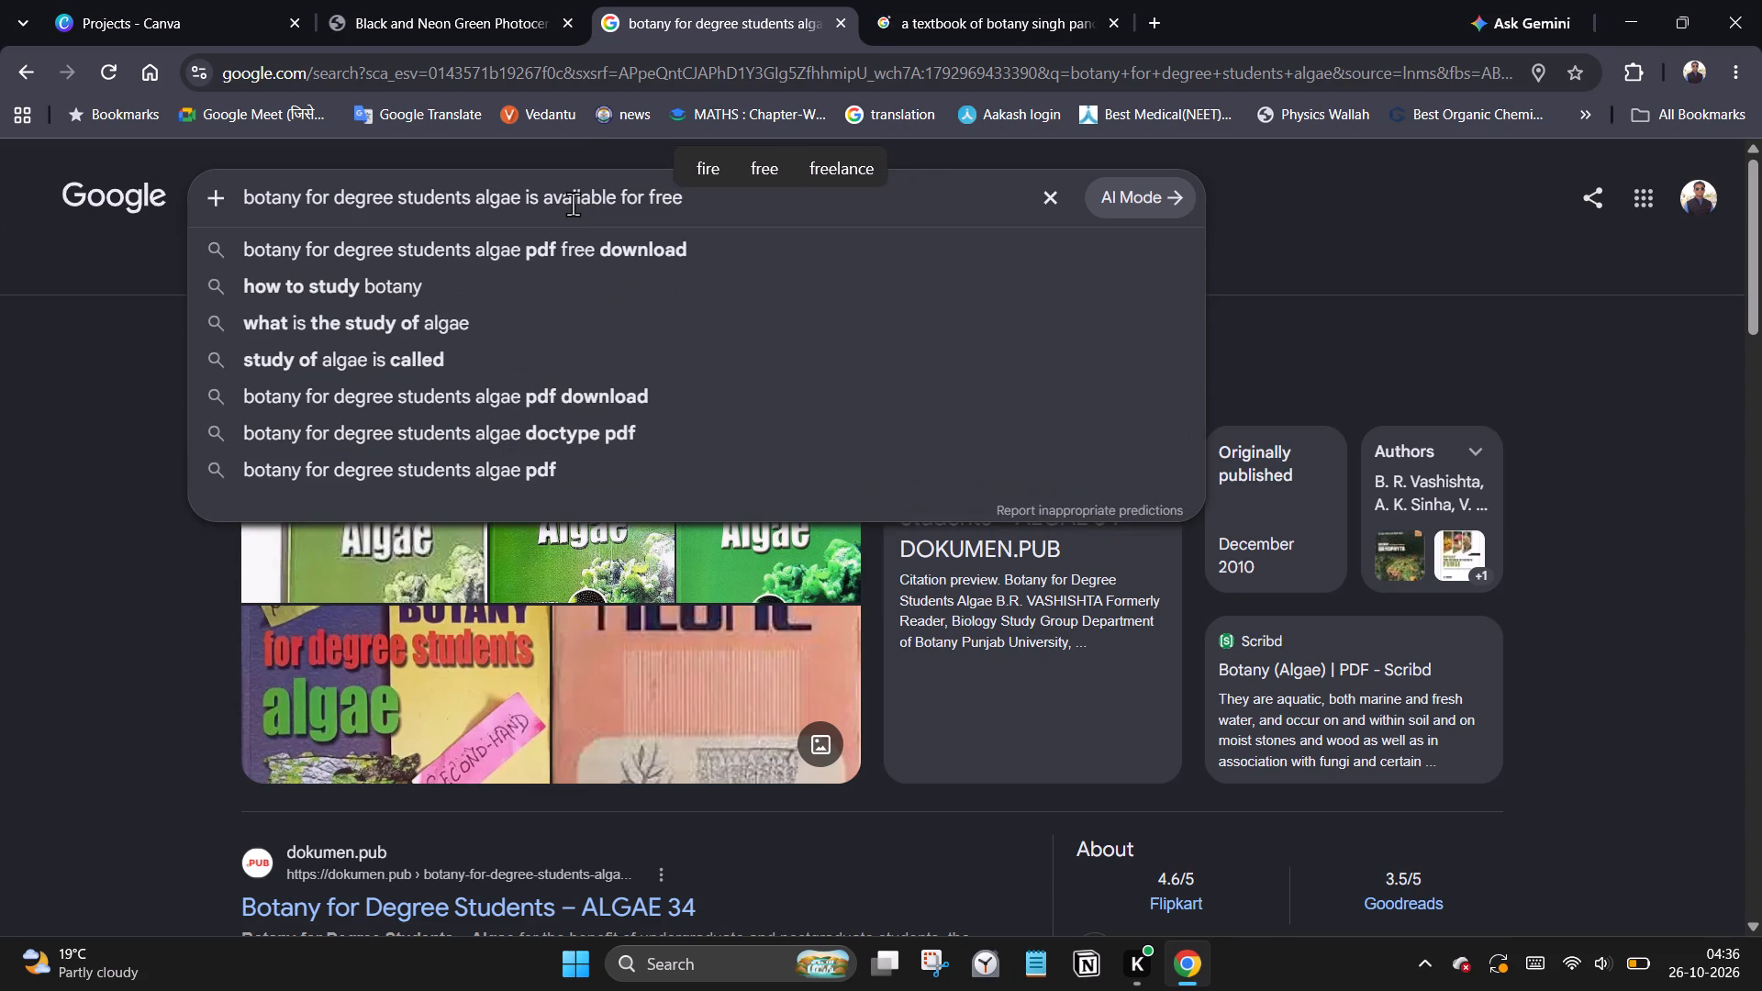
{"action": "key", "text": "shift+question"}
{"action": "key", "text": "Return"}
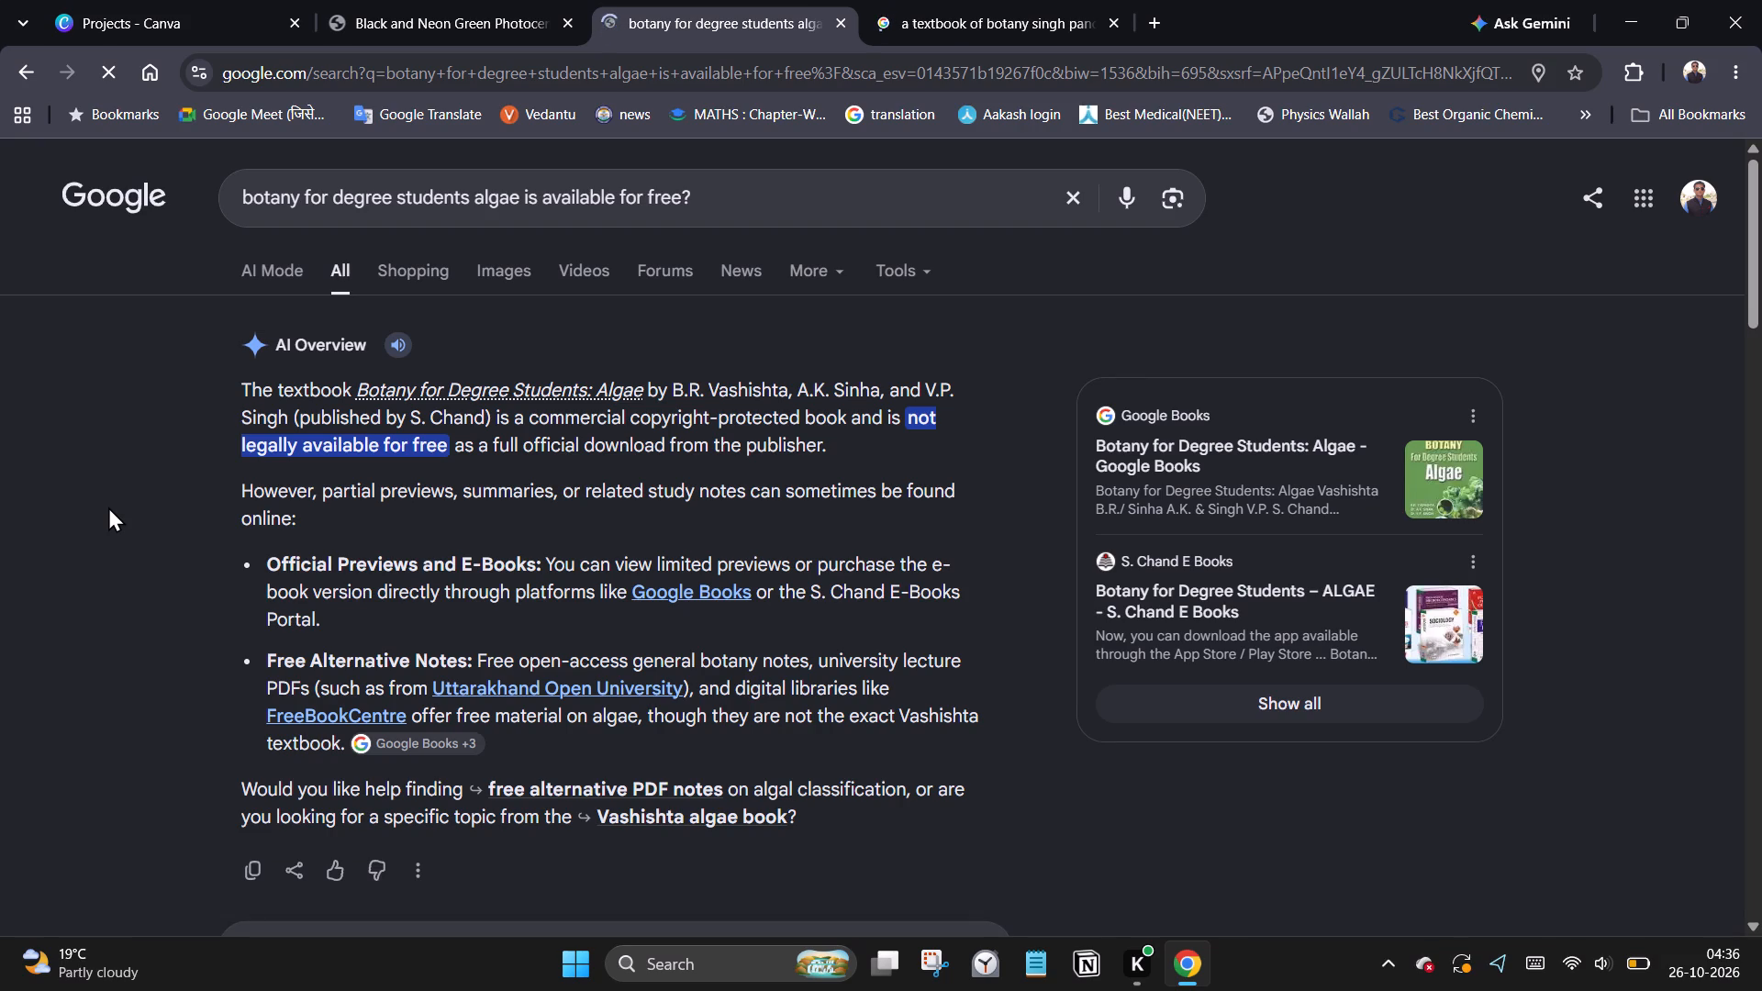
Close both Google search tabs and the Canva Projects tab, keeping only the presentation open.
{"action": "left_click", "coordinate": [1112, 21]}
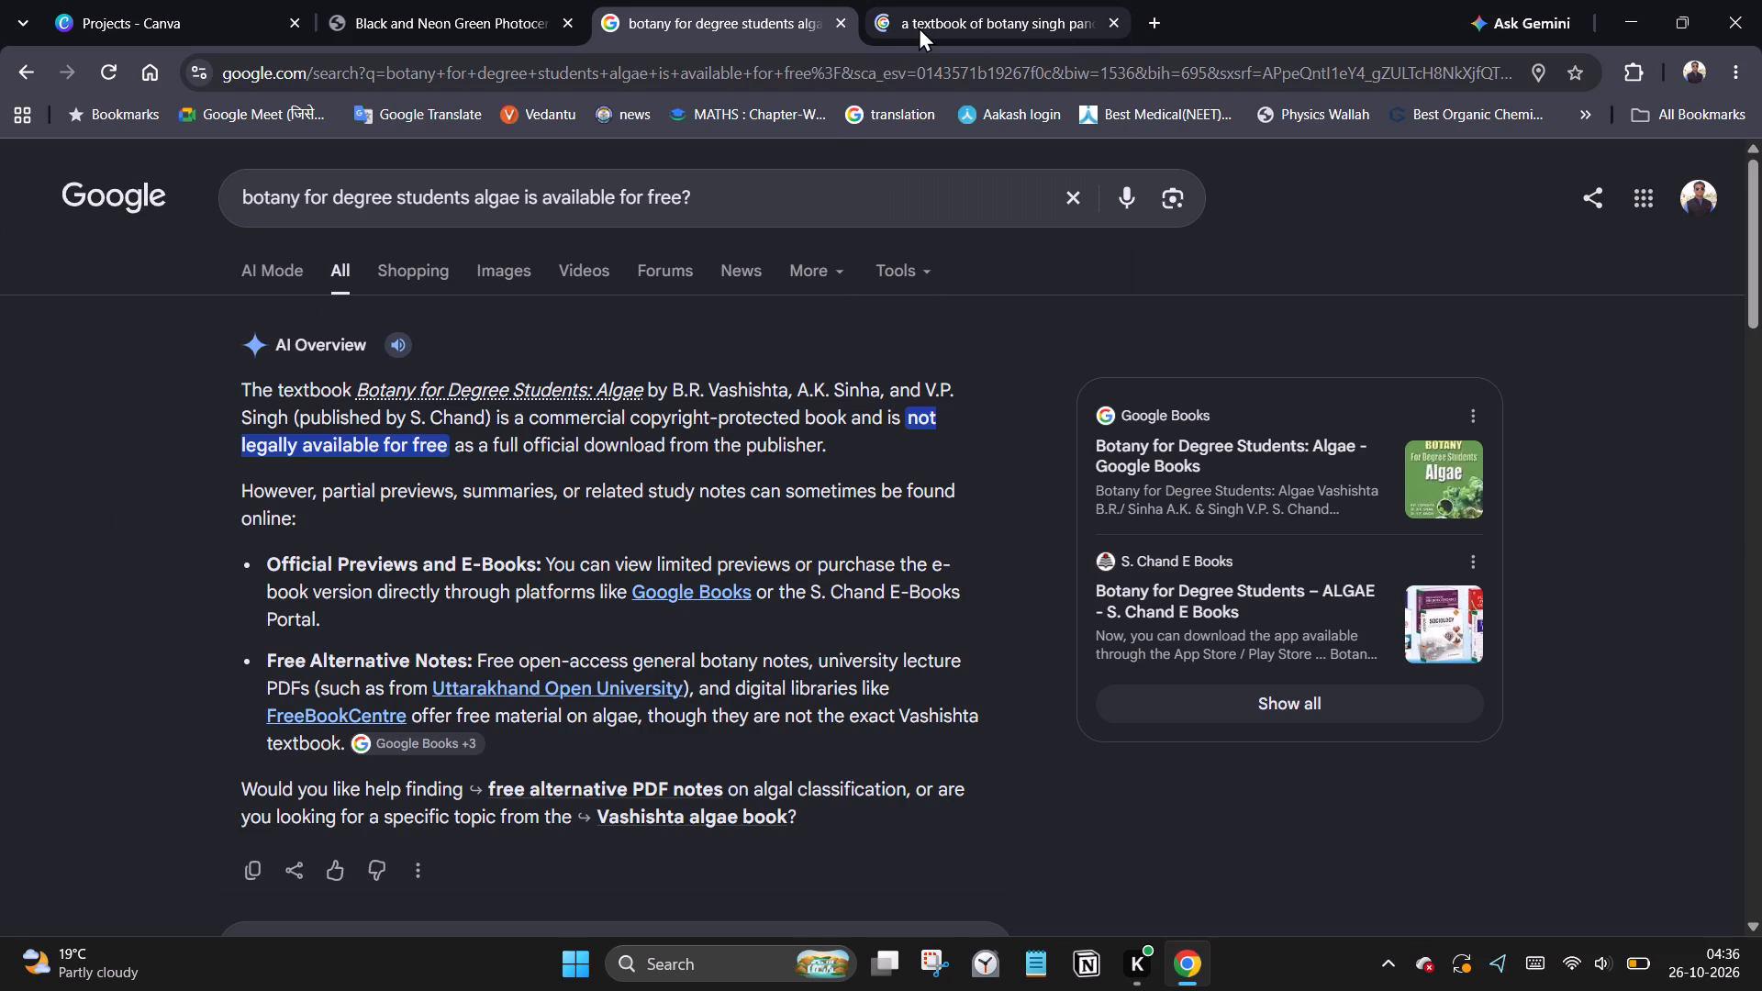
{"action": "left_click", "coordinate": [839, 18]}
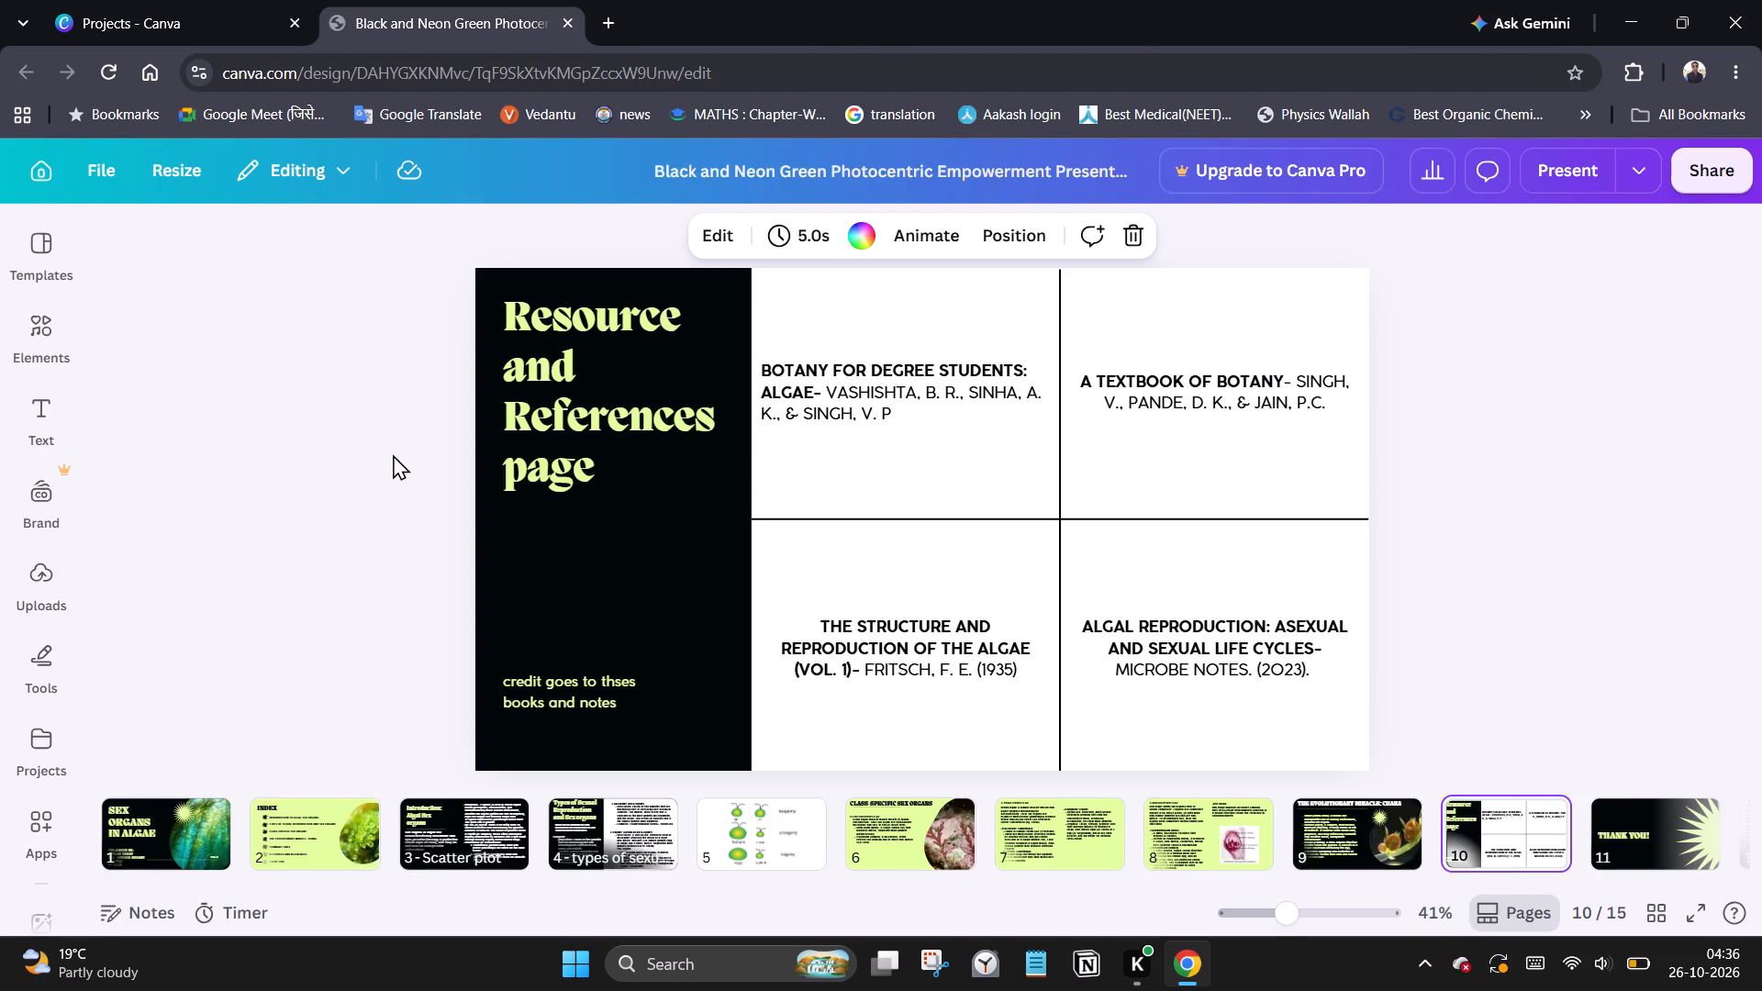
{"action": "left_click", "coordinate": [296, 16]}
Deselect the references page and open the presentation's title slide, page 1.
{"action": "left_click", "coordinate": [325, 407]}
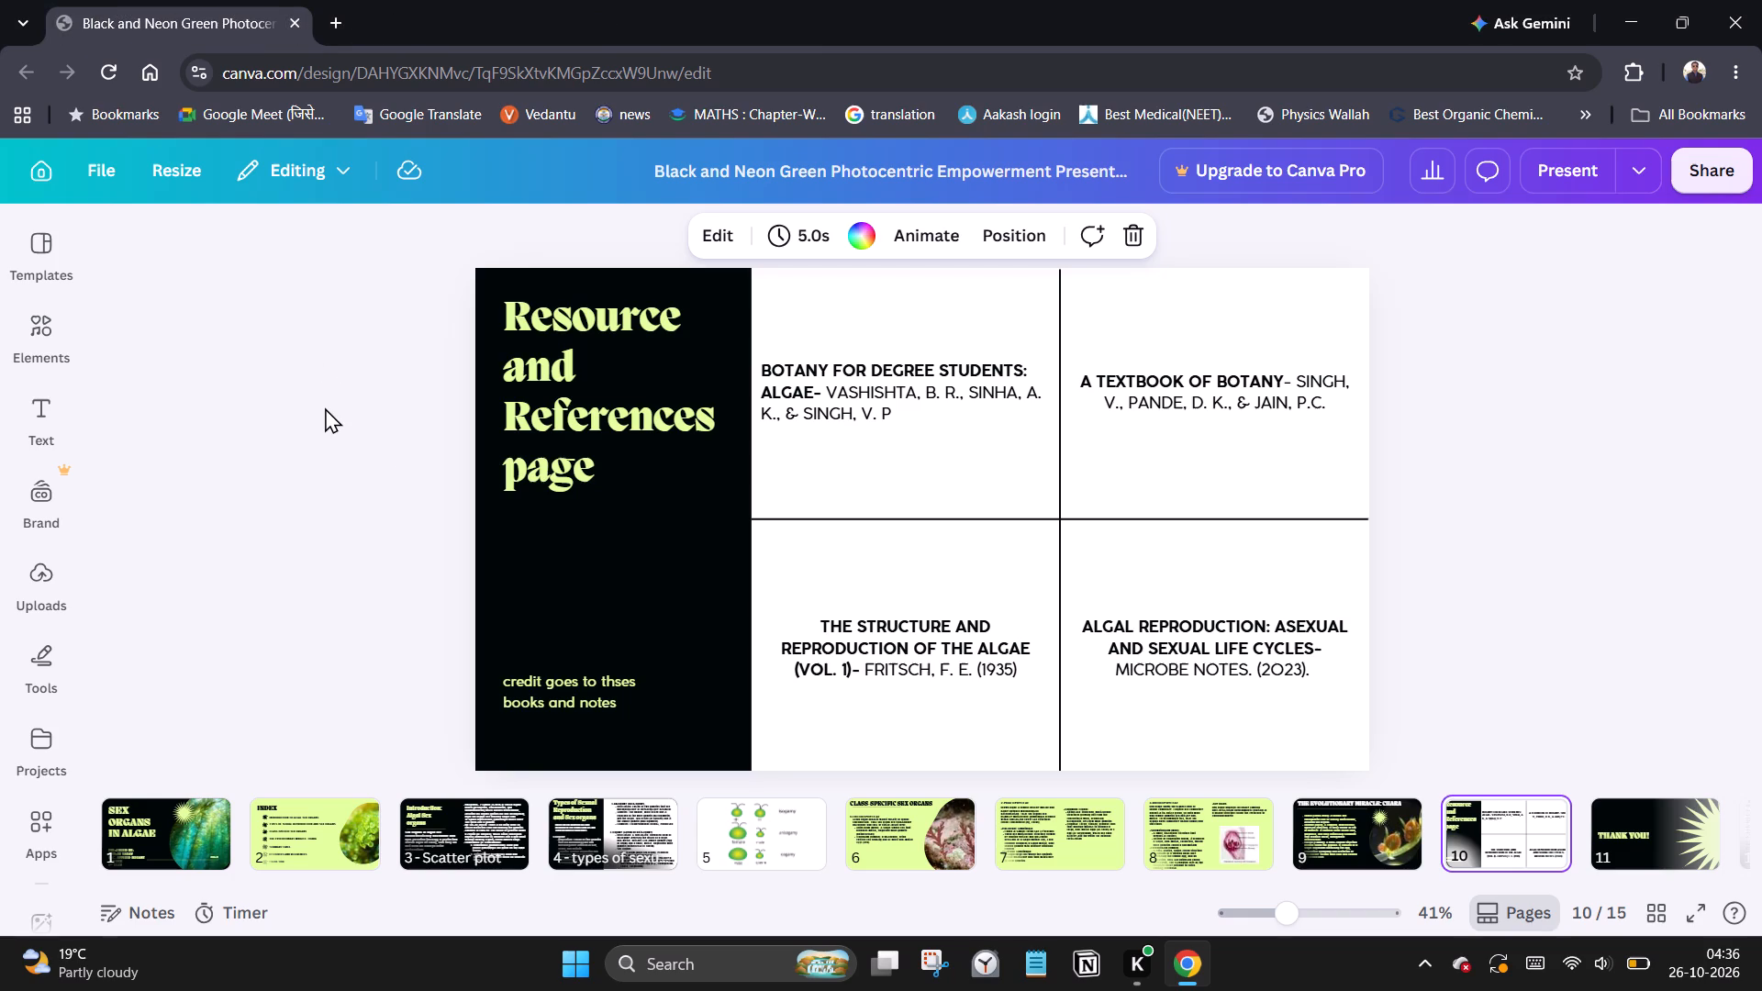
{"action": "left_click", "coordinate": [325, 407]}
{"action": "left_click", "coordinate": [176, 846]}
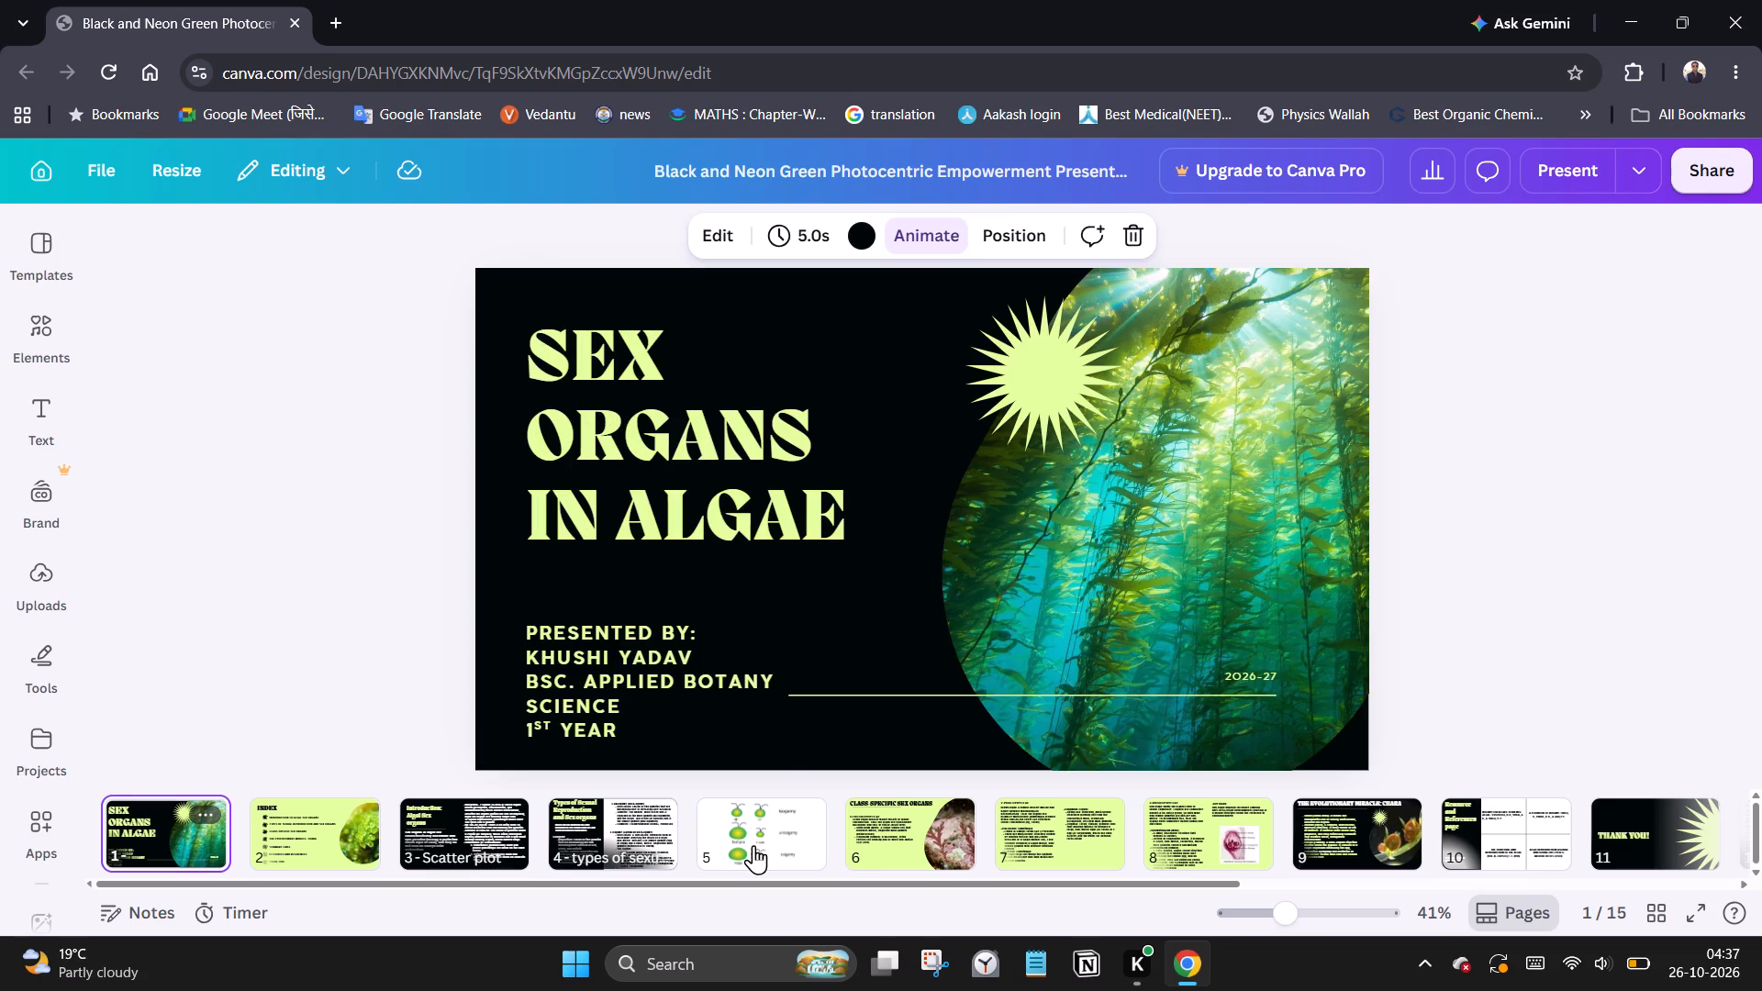
On the Index slide, page 2, delete the starburst bullet beside THANK YOU and the SUMMARY TABLE entry.
{"action": "left_click", "coordinate": [329, 850]}
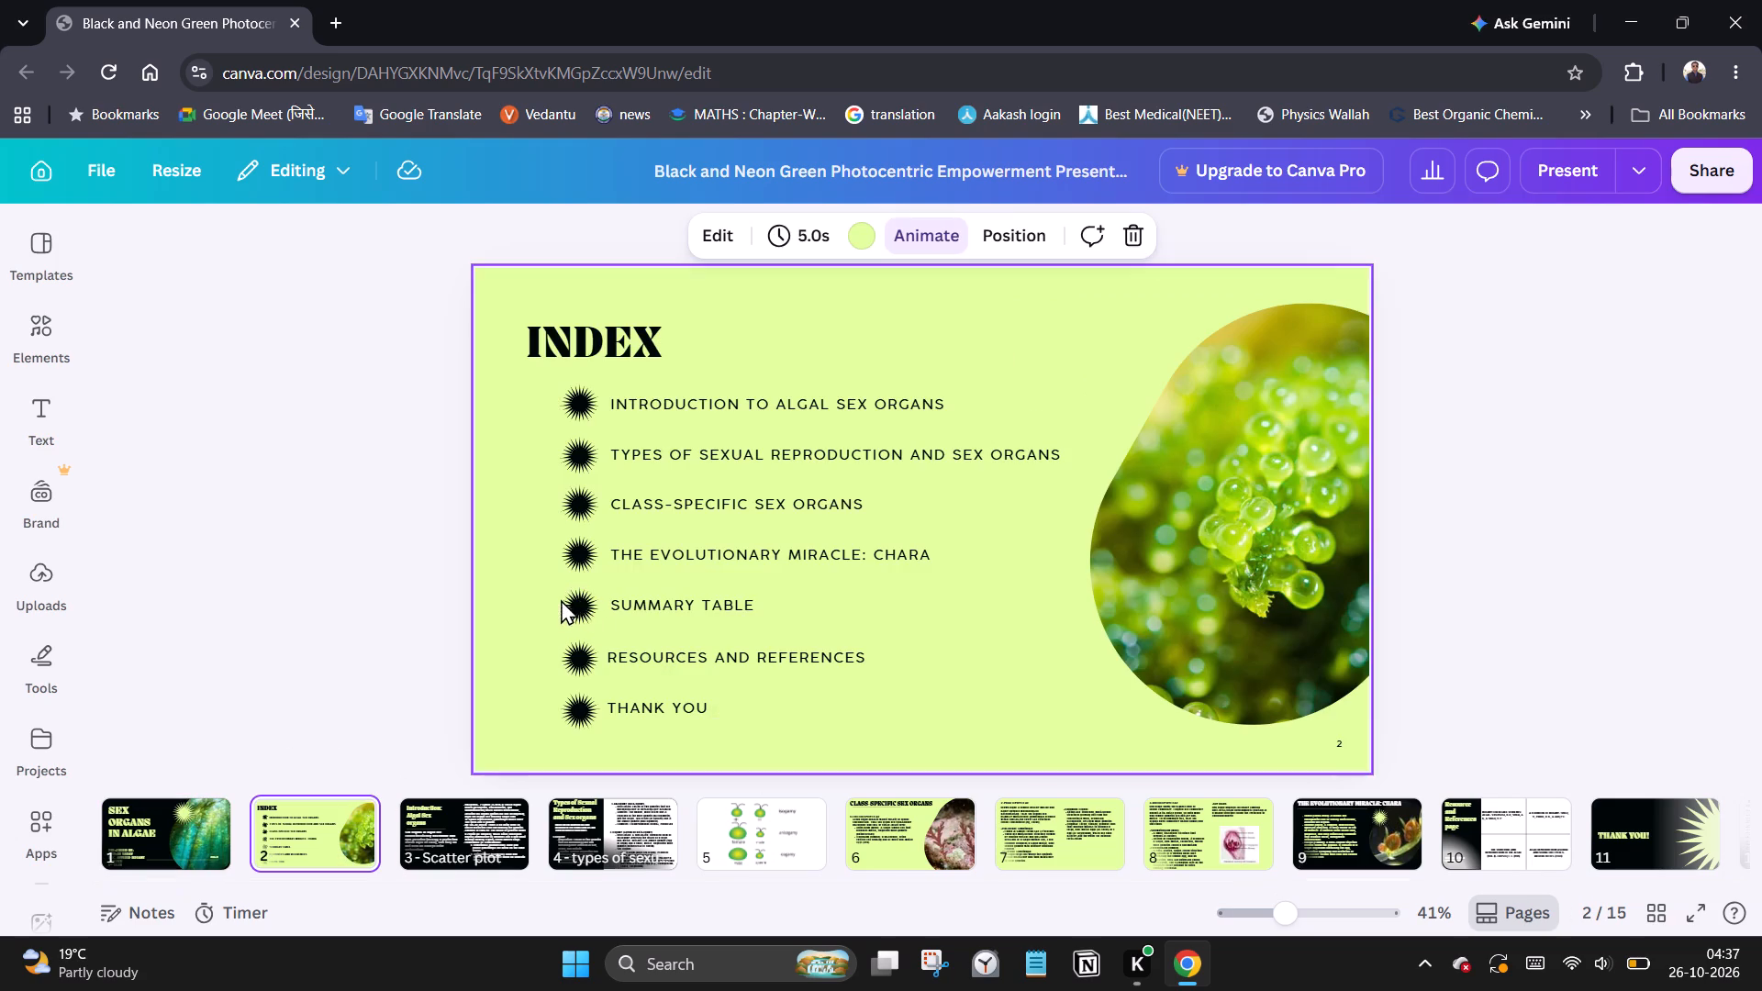
{"action": "left_click", "coordinate": [577, 599]}
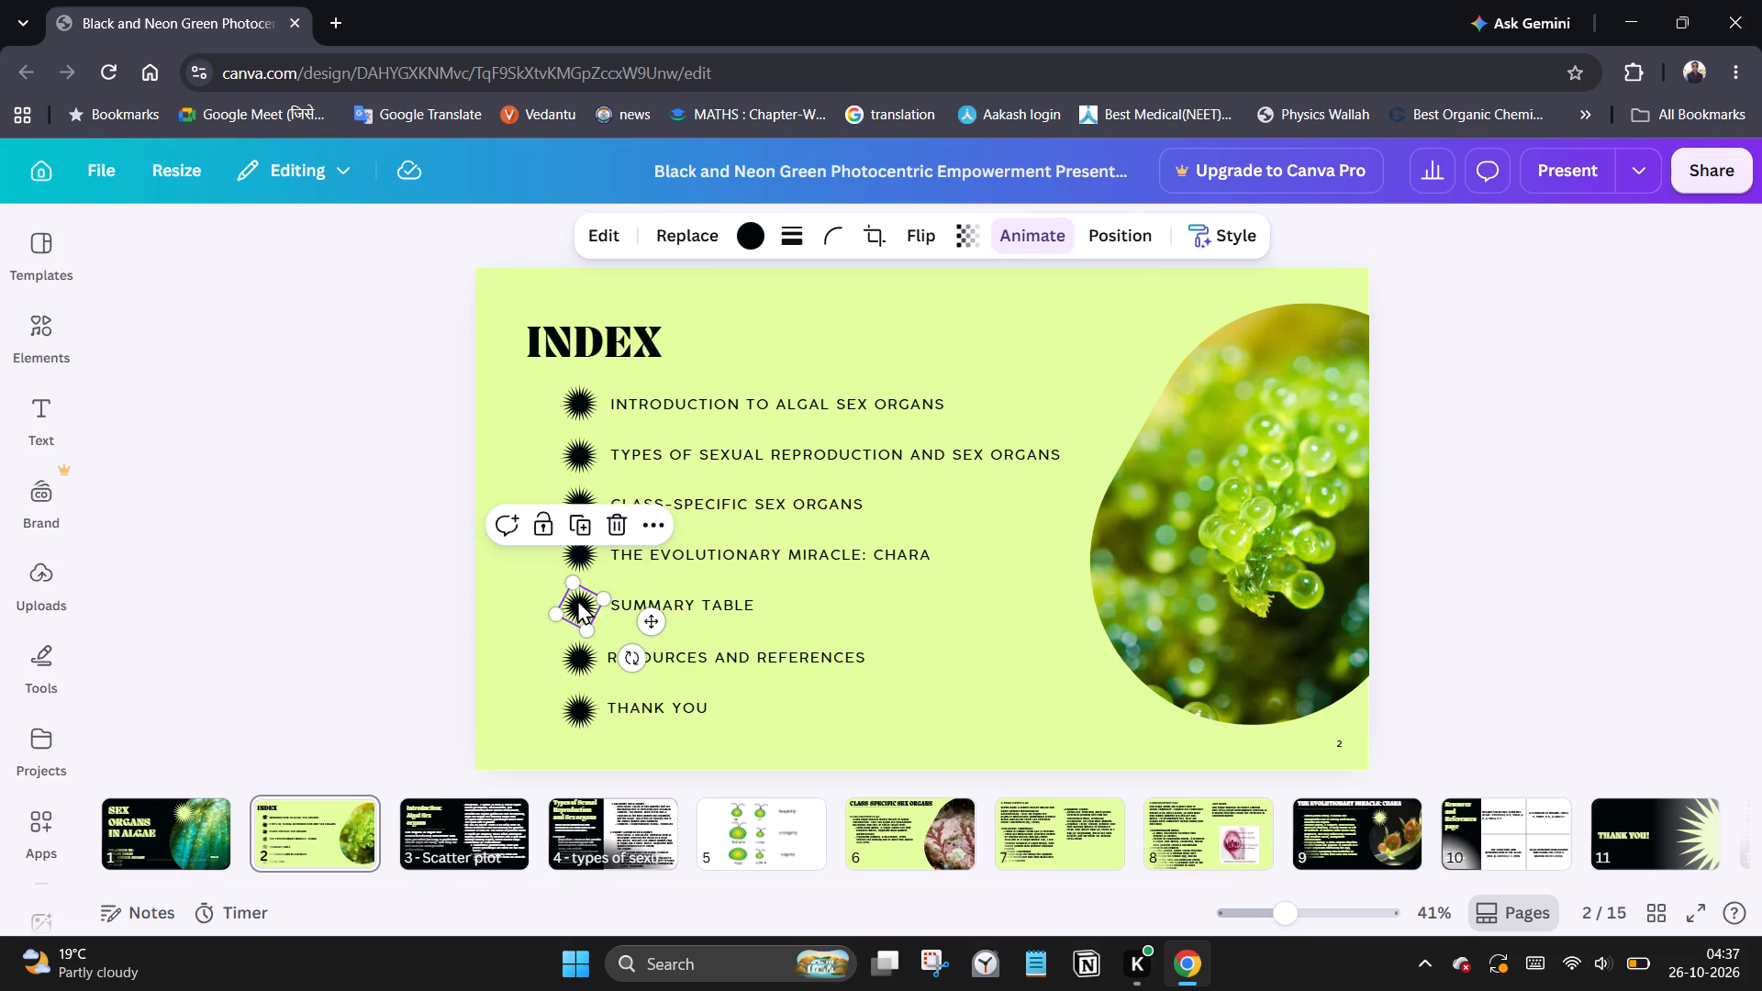
{"action": "left_click", "coordinate": [585, 712]}
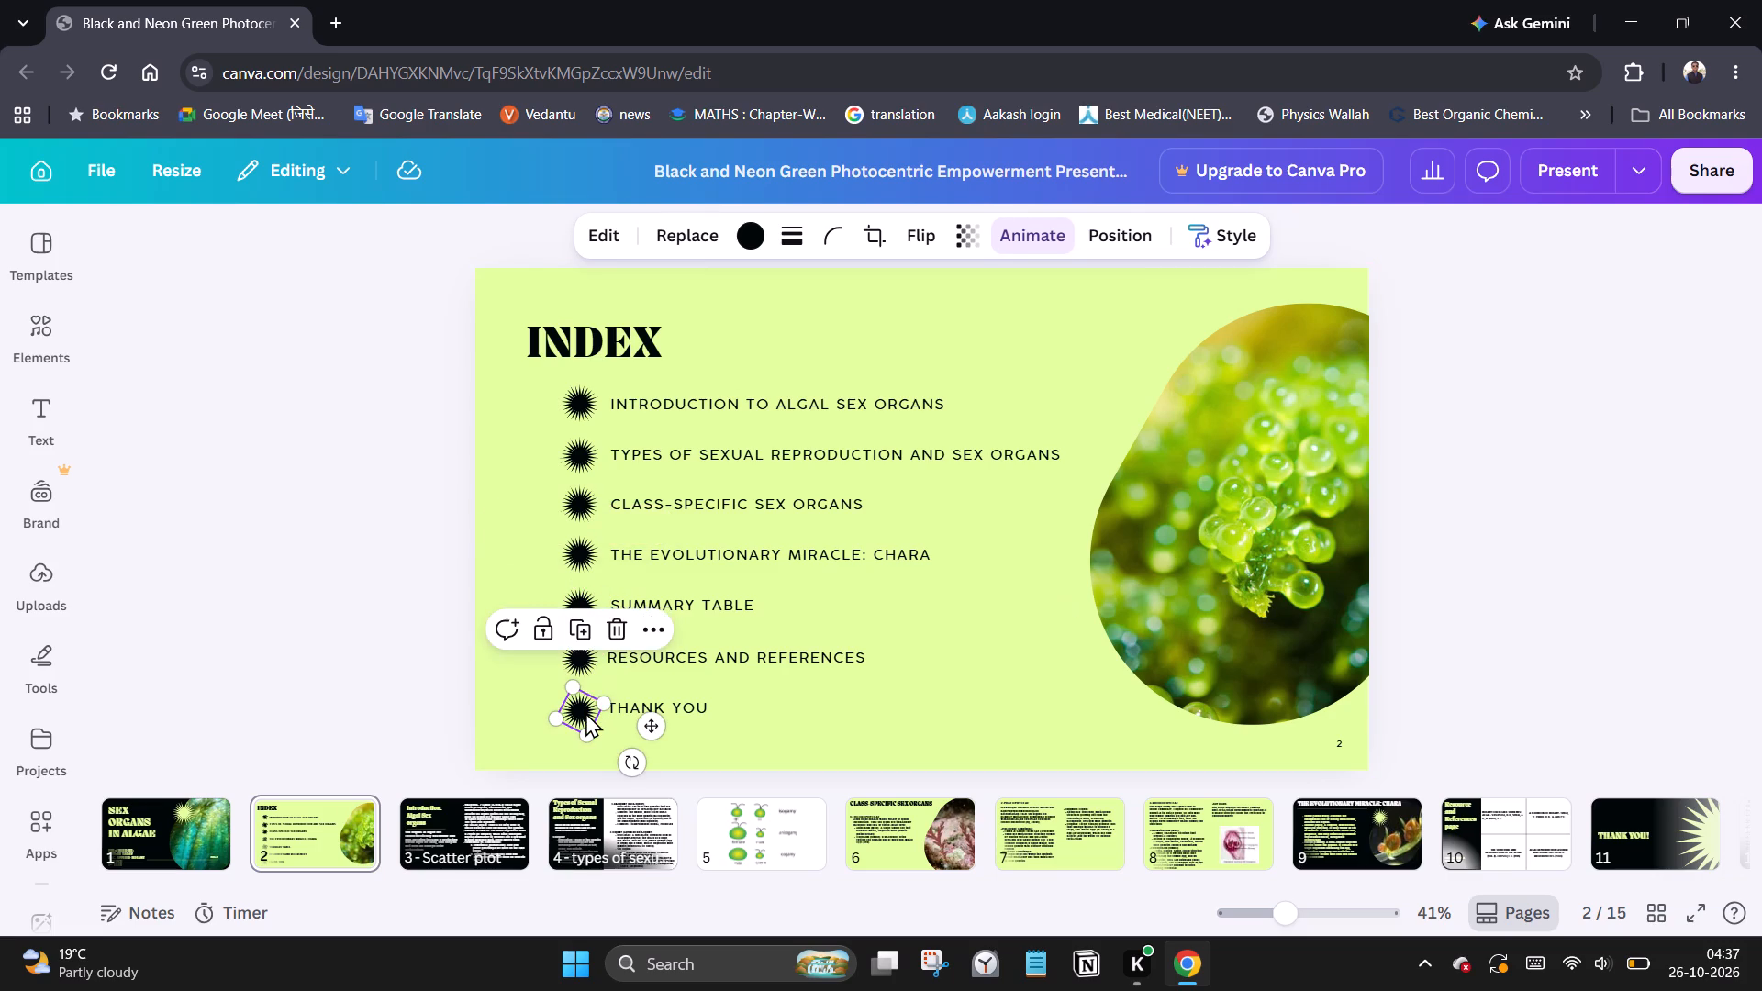
{"action": "key", "text": "Delete"}
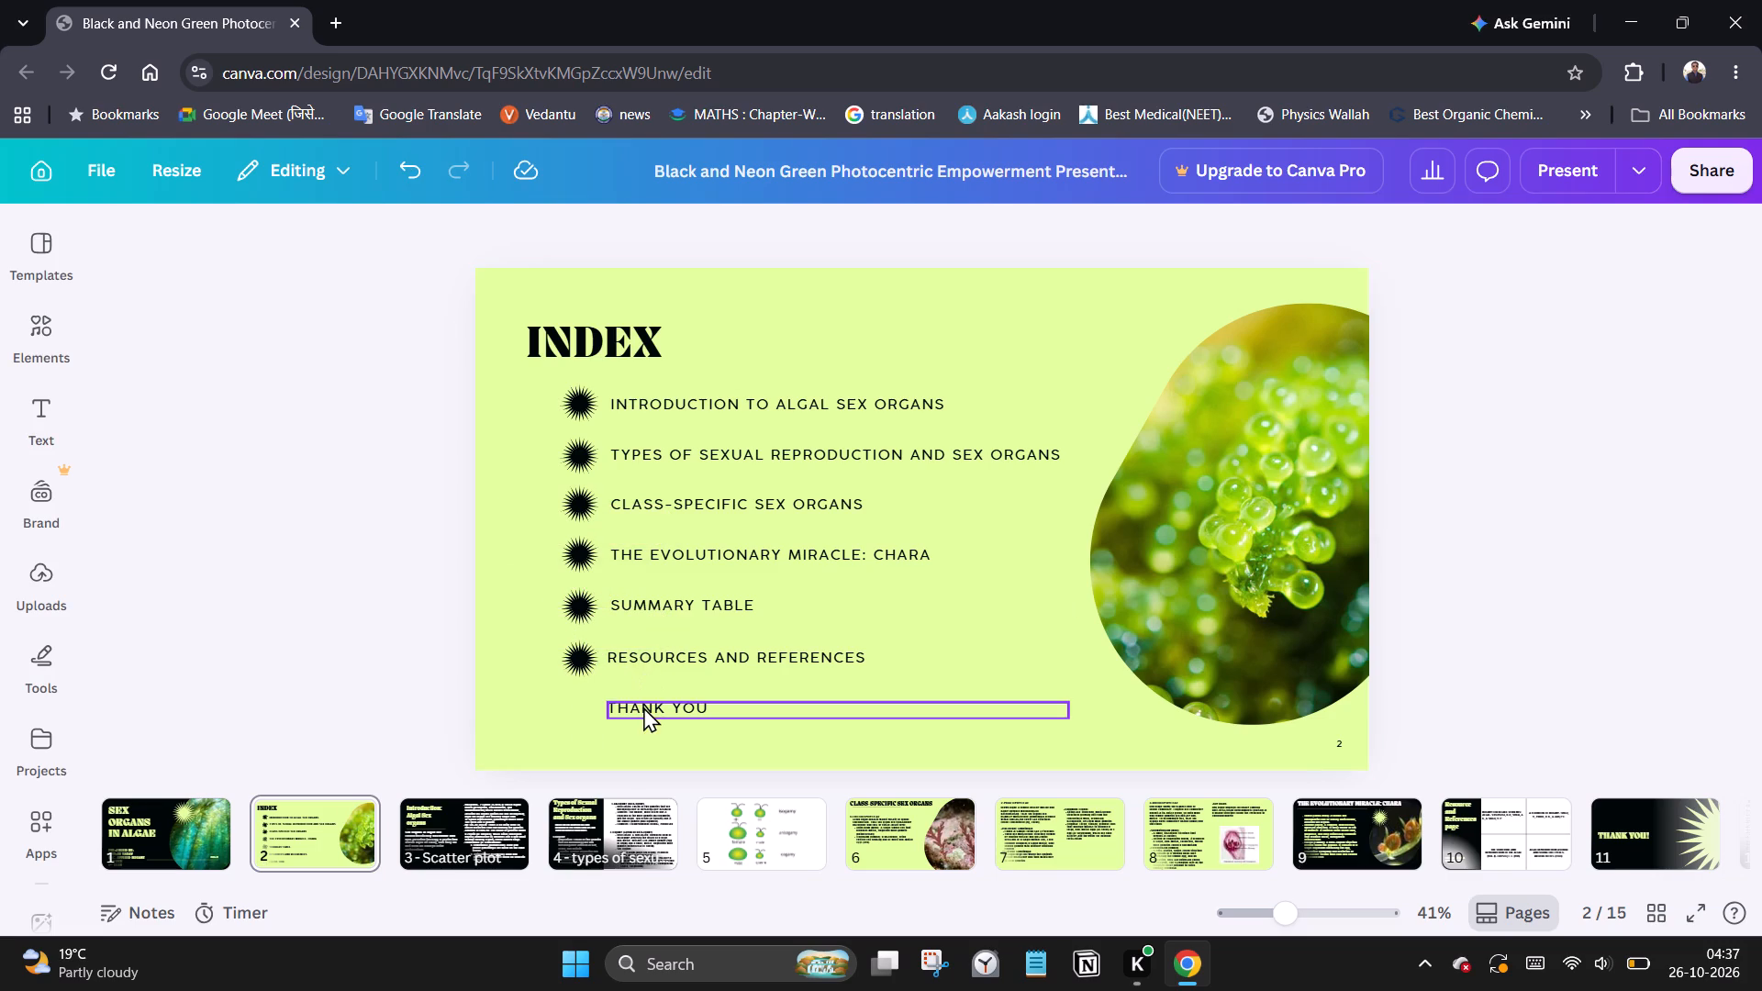
{"action": "left_click", "coordinate": [666, 613]}
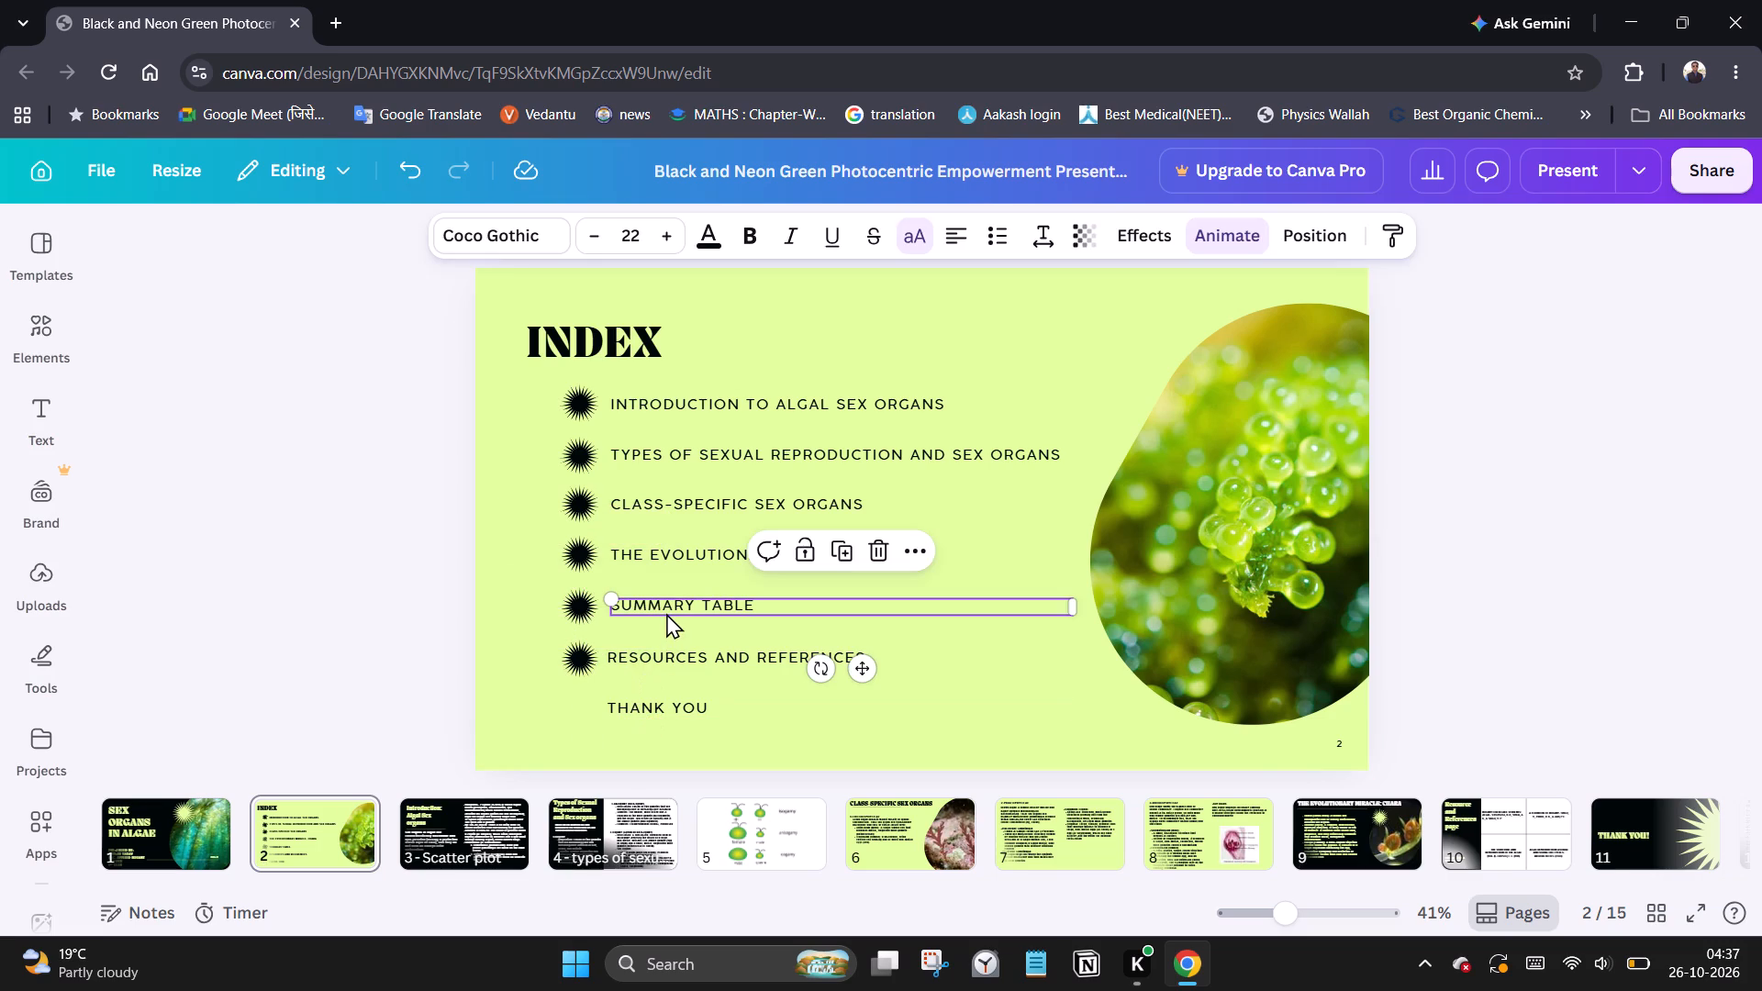
{"action": "key", "text": "Delete"}
Move the RESOURCES AND REFERENCES and THANK YOU entries up one row to line up with the two lowest starburst bullets.
{"action": "left_click_drag", "start_coordinate": [672, 655], "coordinate": [671, 607]}
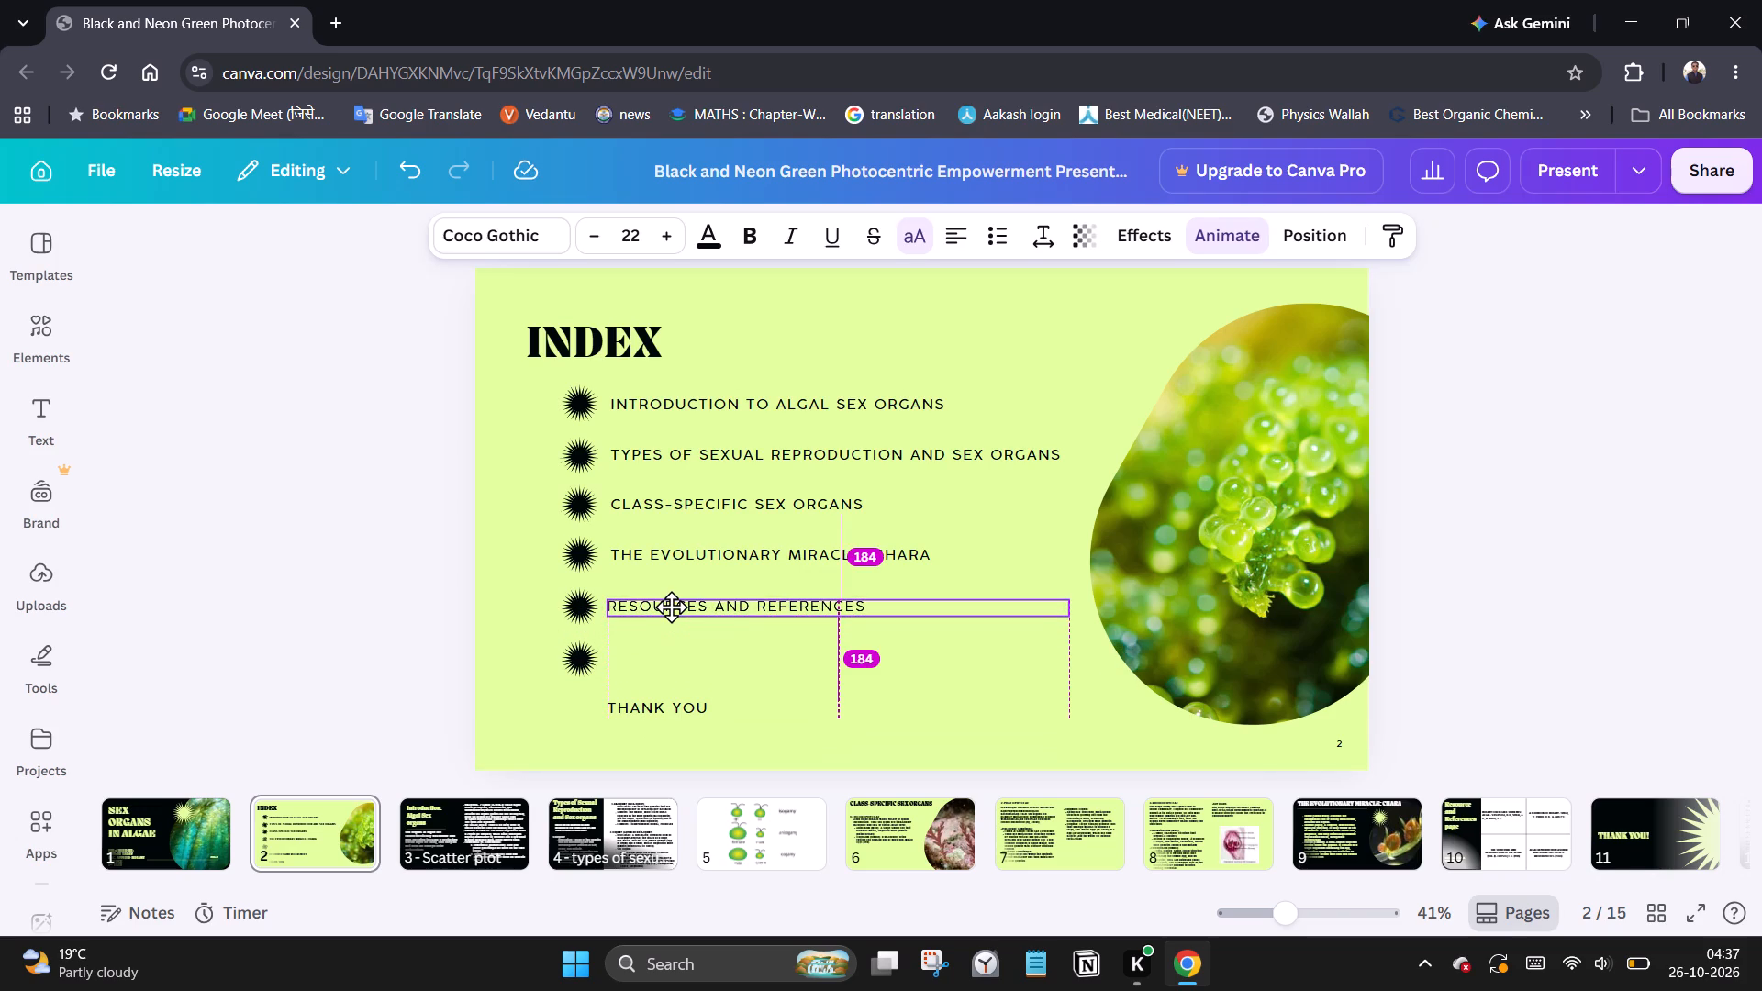
{"action": "left_click_drag", "start_coordinate": [671, 607], "coordinate": [671, 600]}
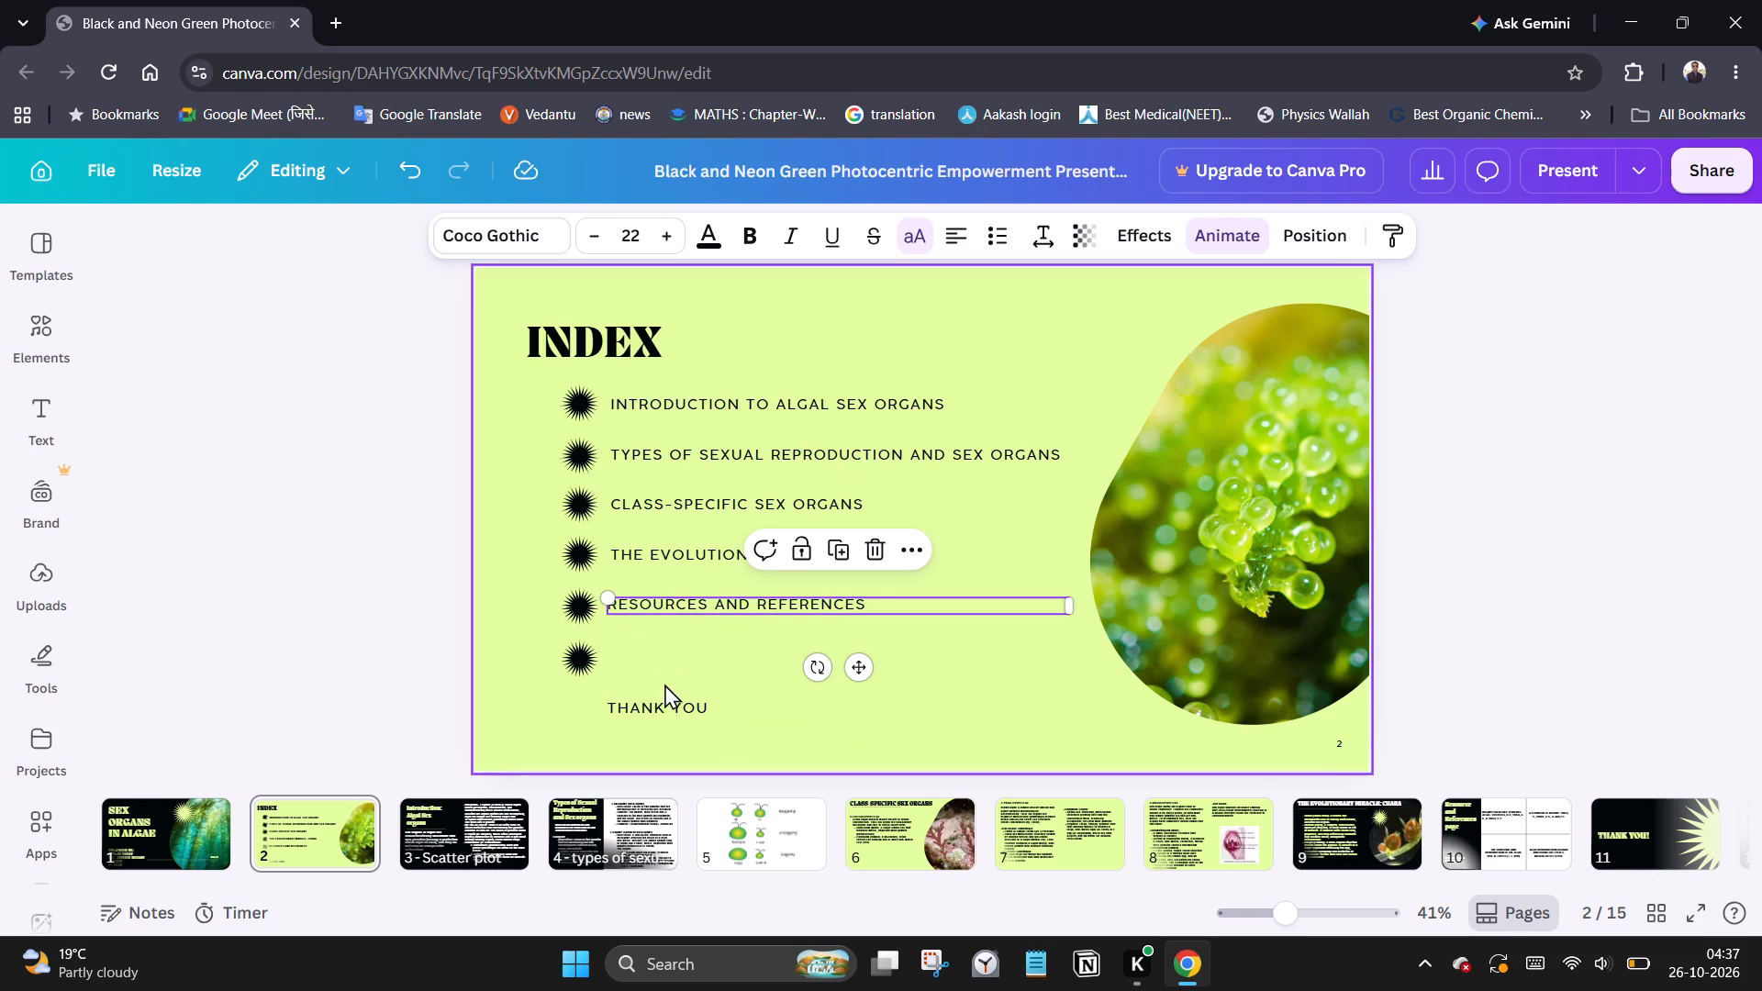
{"action": "left_click", "coordinate": [666, 700]}
{"action": "left_click_drag", "start_coordinate": [666, 700], "coordinate": [666, 656]}
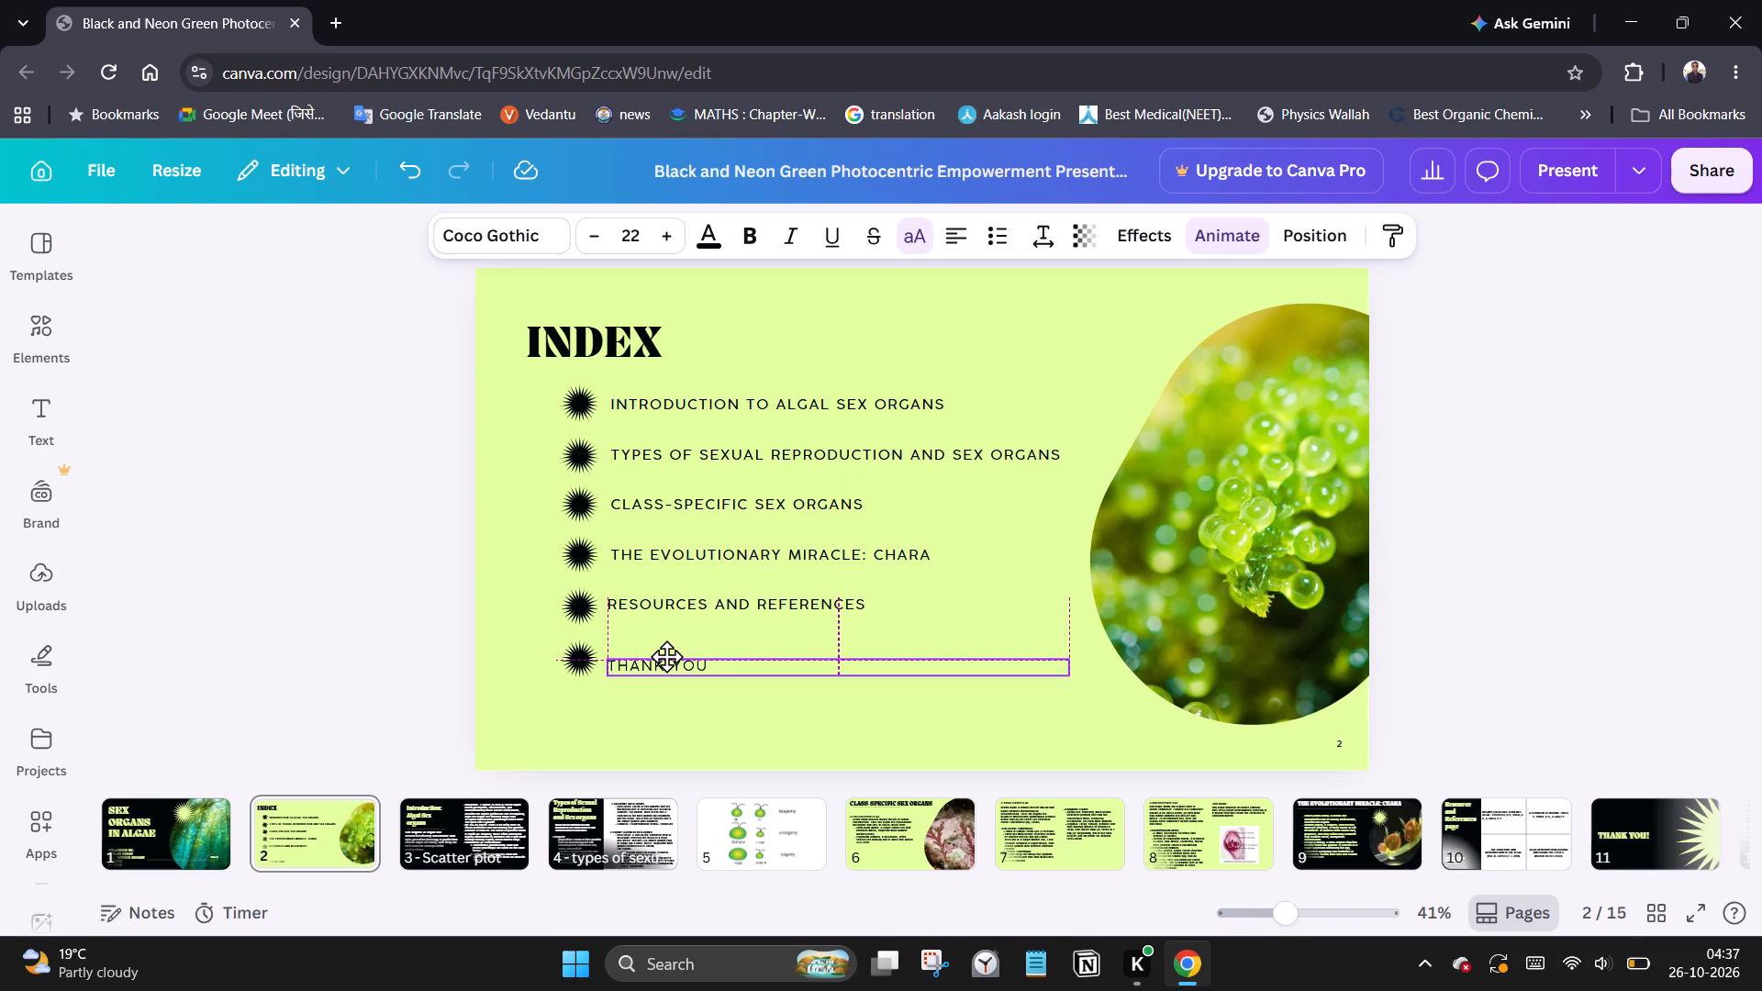
{"action": "left_click_drag", "start_coordinate": [666, 656], "coordinate": [666, 653]}
{"action": "left_click", "coordinate": [359, 501]}
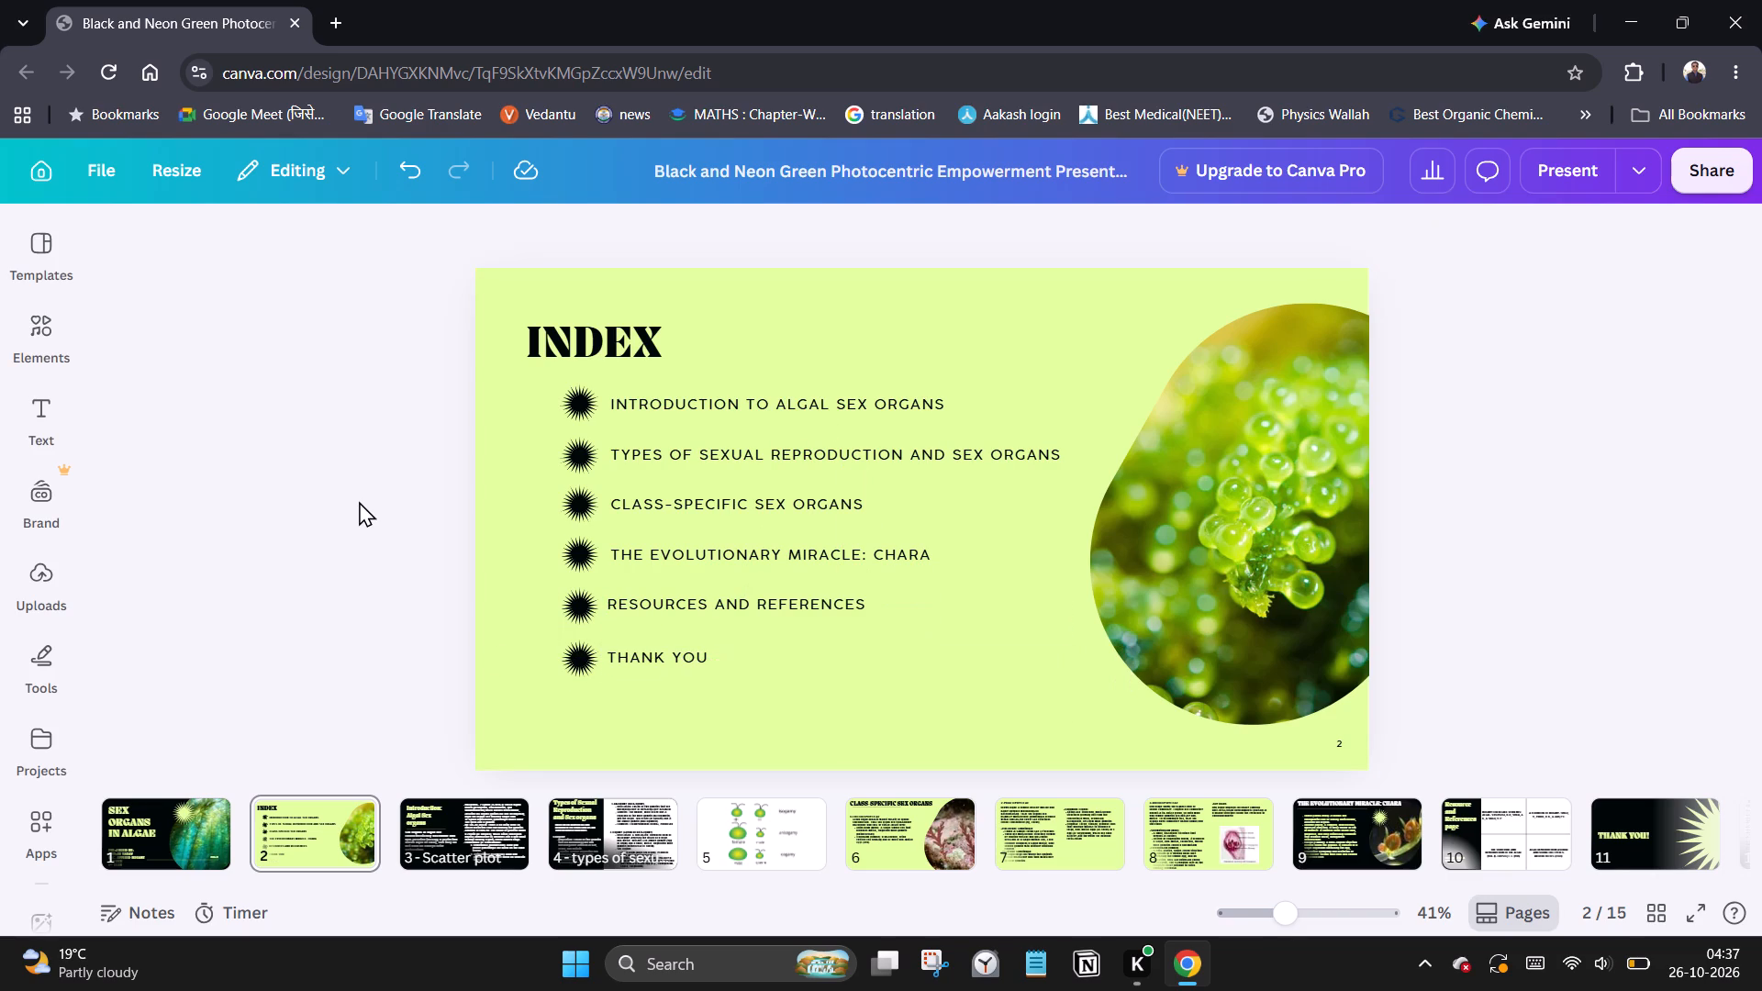
Review the class-specific sex organs slides on pages 6 to 8, and go back to page 4 on types of sexual reproduction.
{"action": "left_click", "coordinate": [898, 833]}
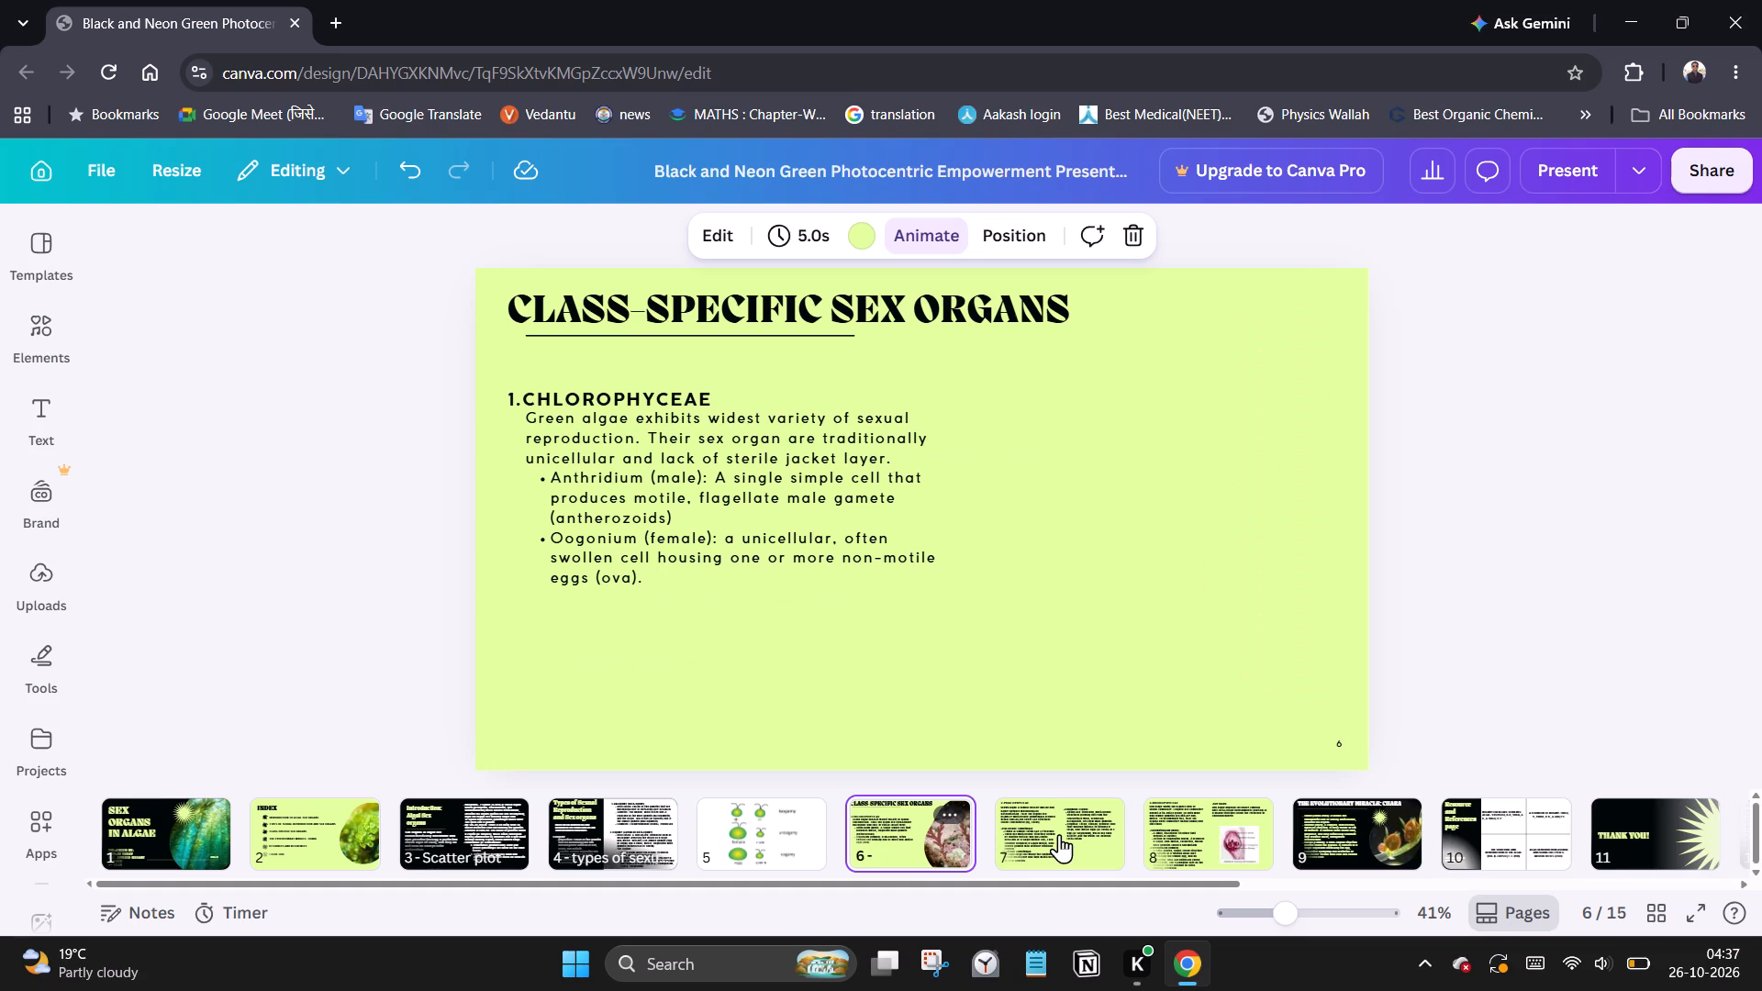
{"action": "left_click", "coordinate": [1063, 835]}
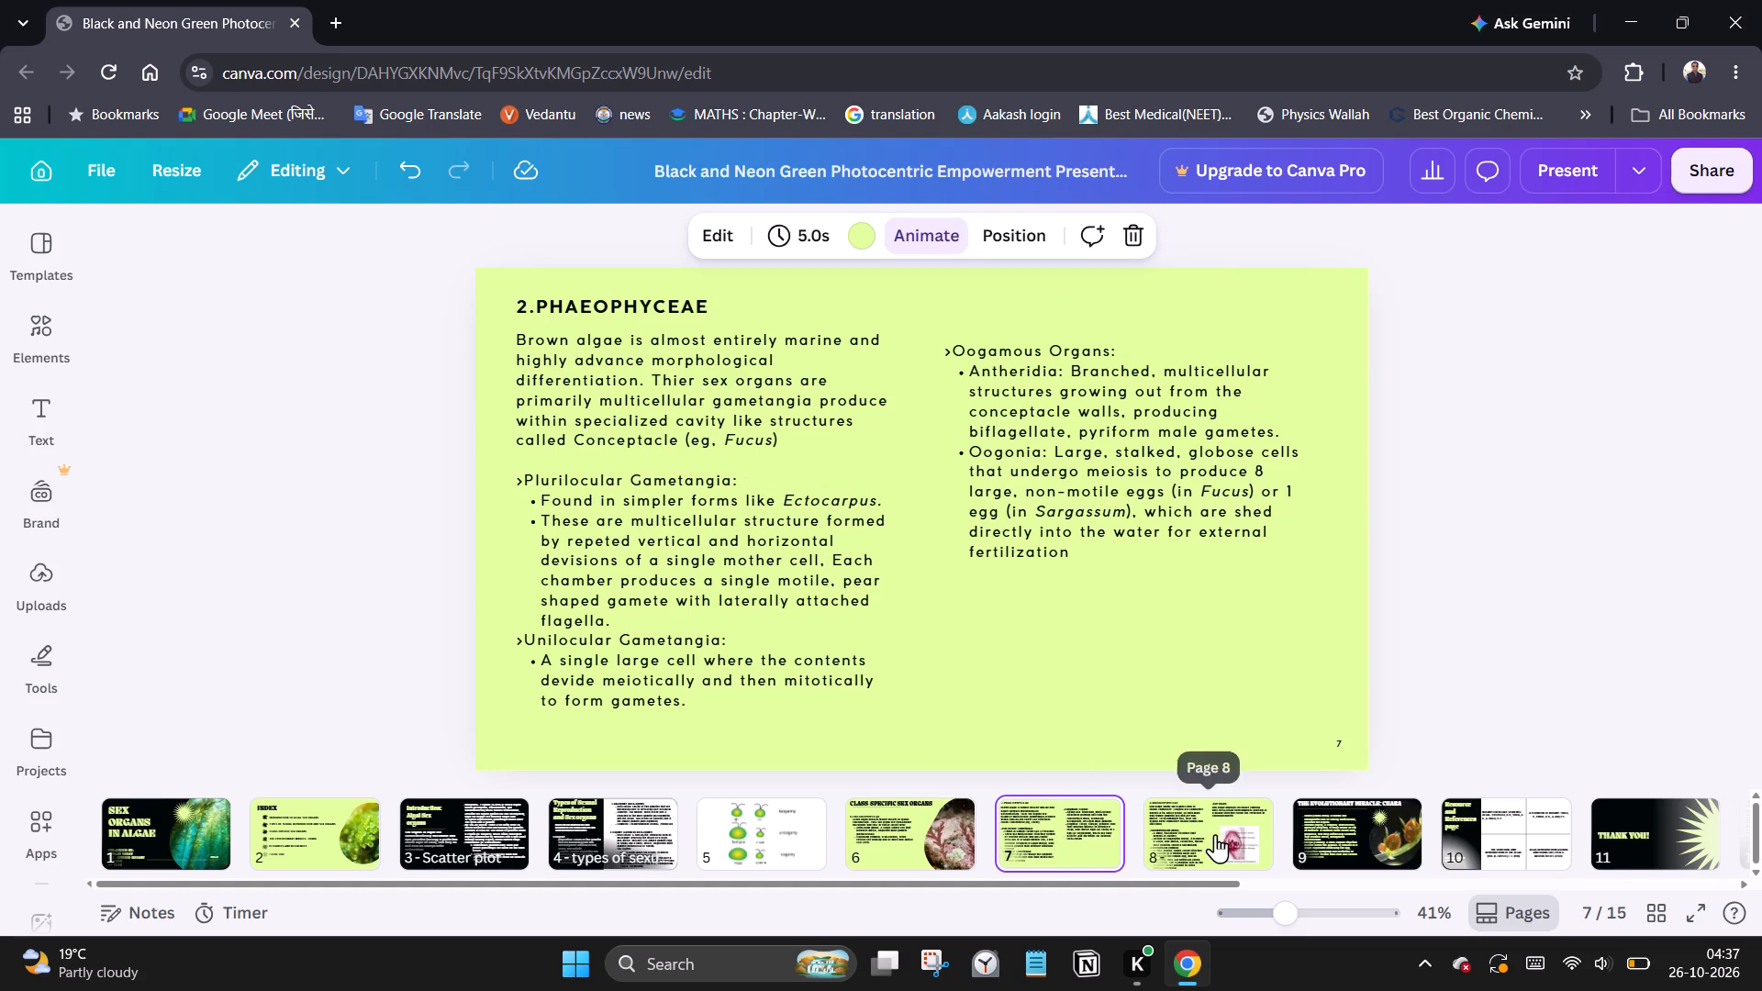
{"action": "left_click", "coordinate": [1215, 834]}
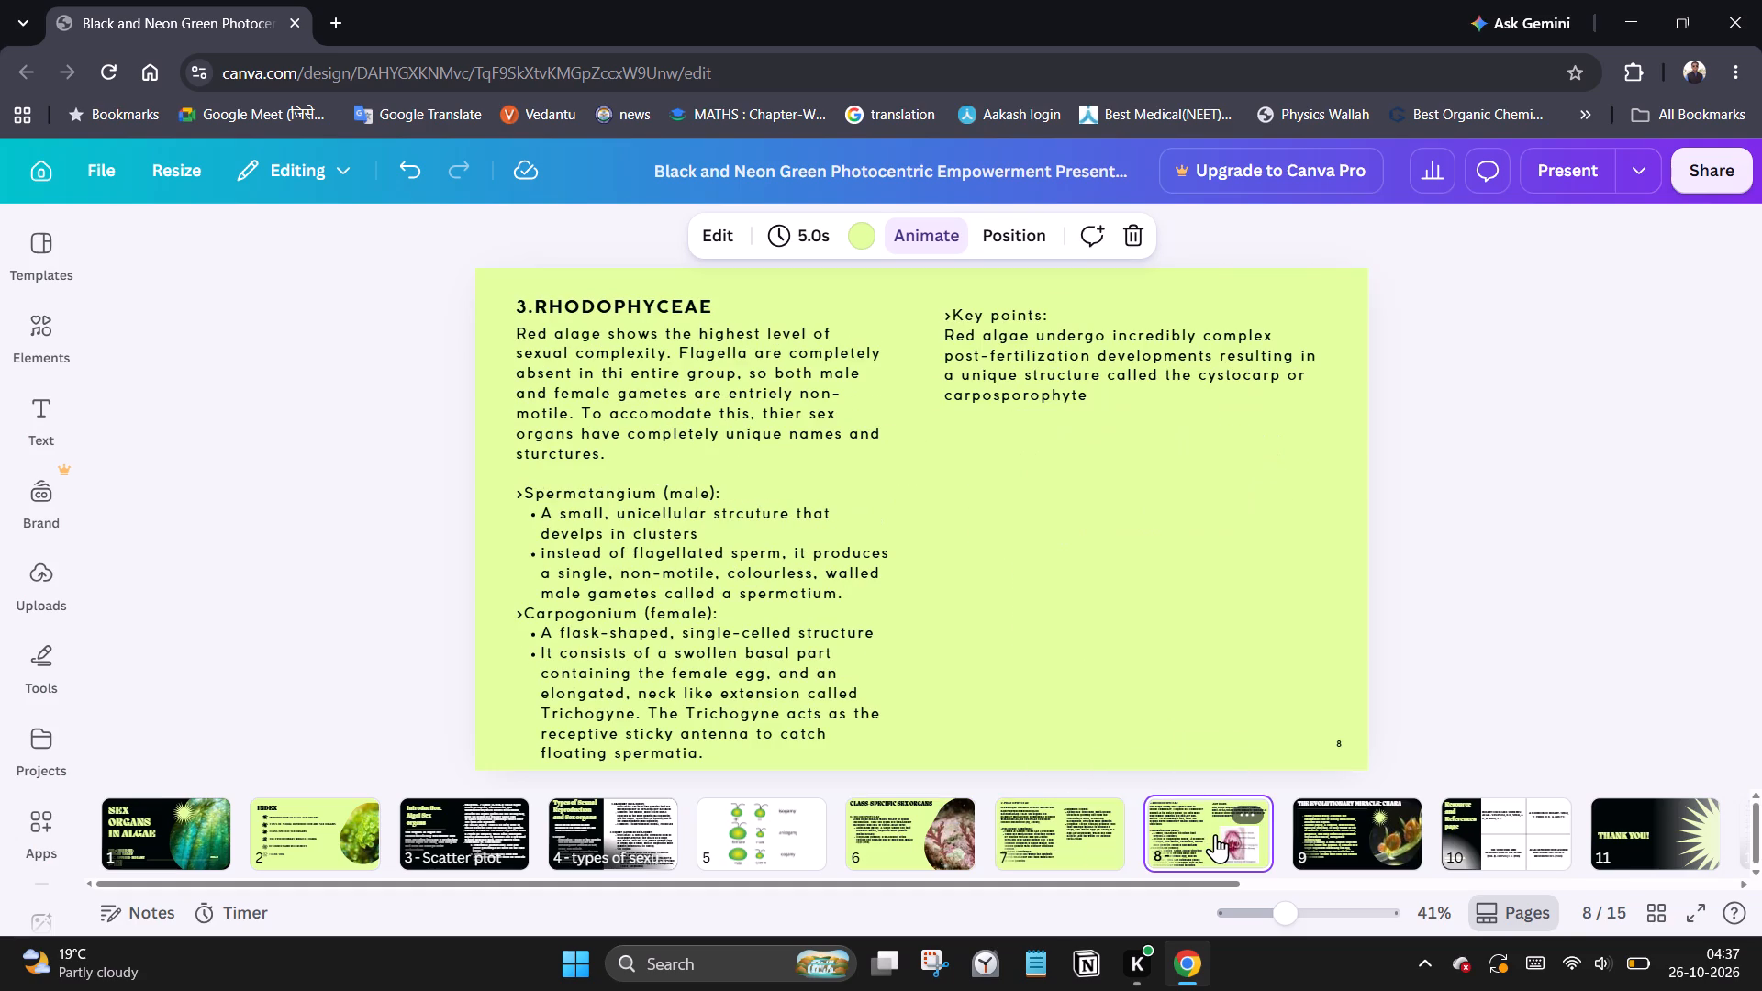
{"action": "left_click", "coordinate": [1049, 852]}
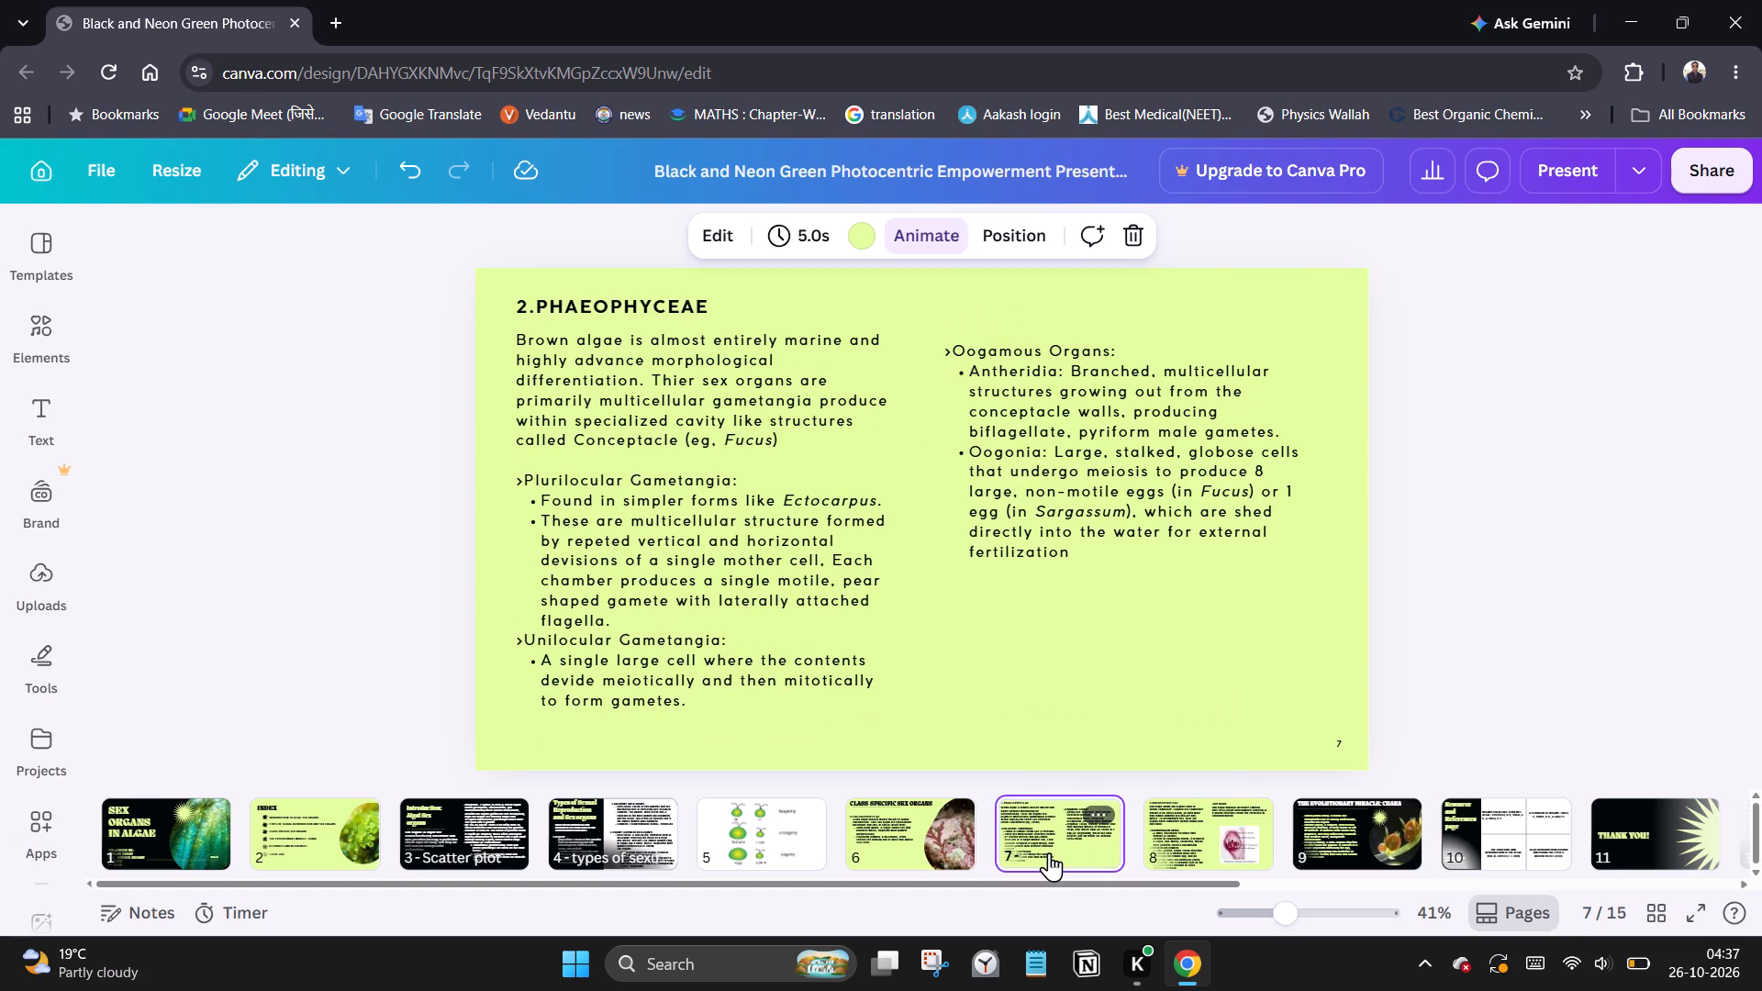
{"action": "left_click", "coordinate": [1215, 832]}
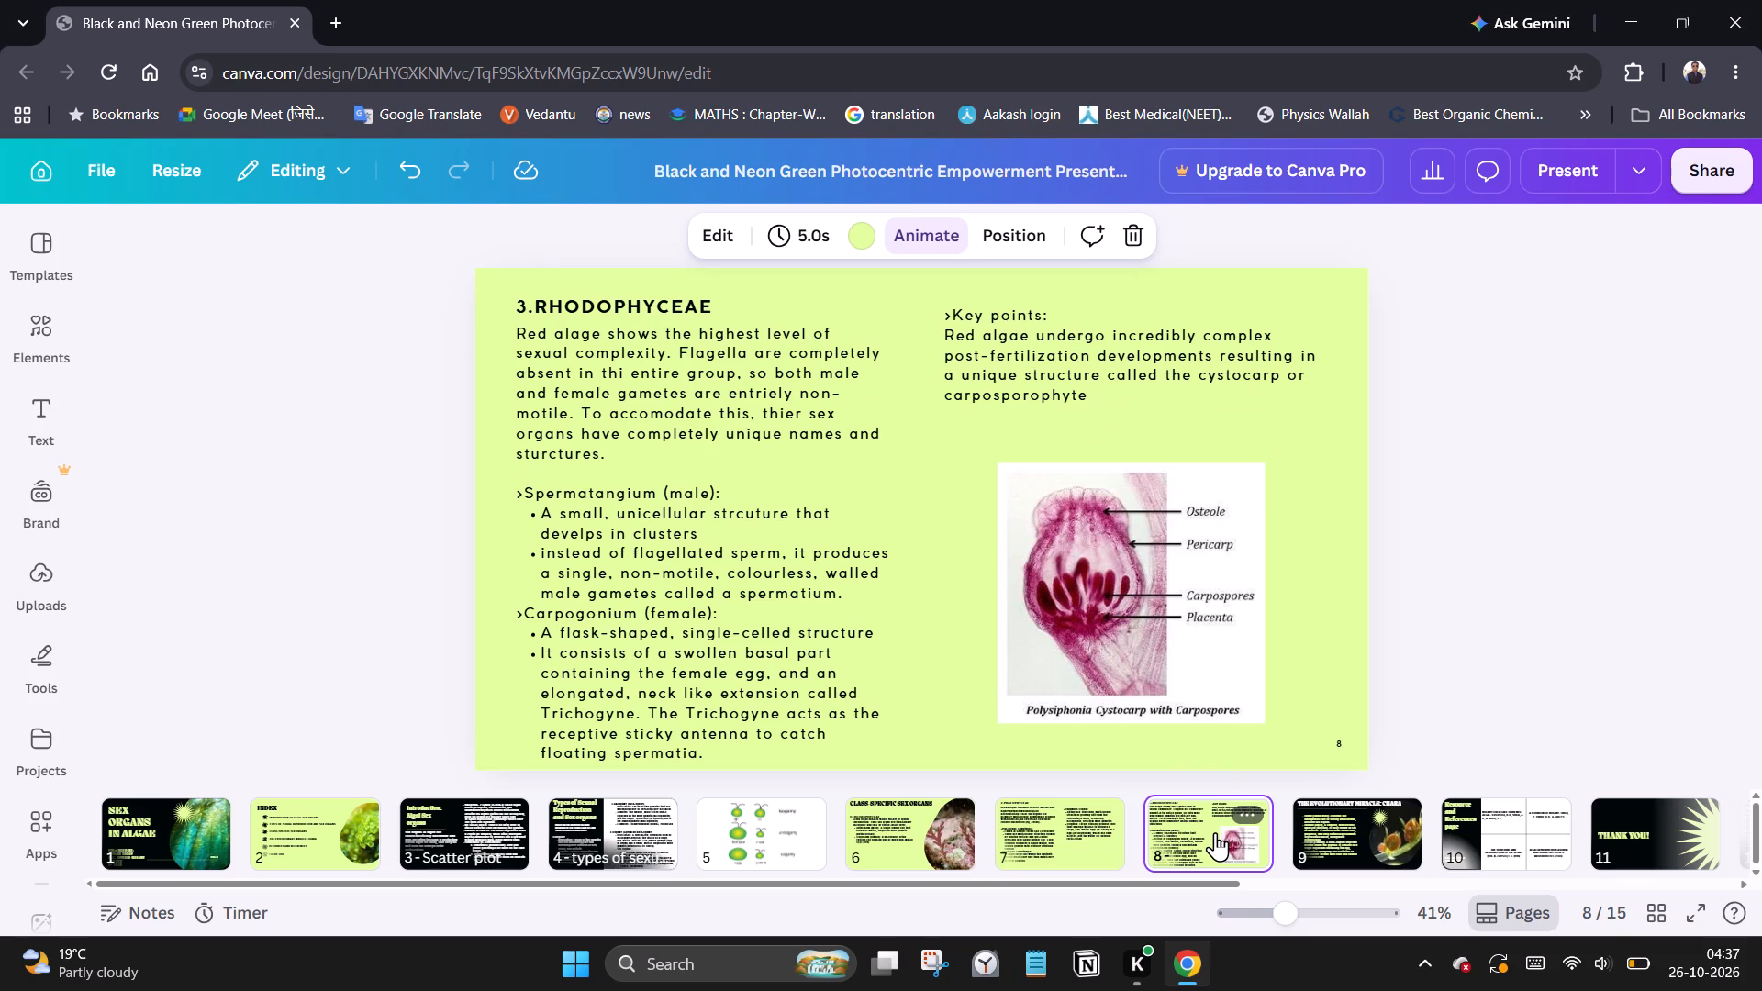
{"action": "left_click", "coordinate": [590, 837]}
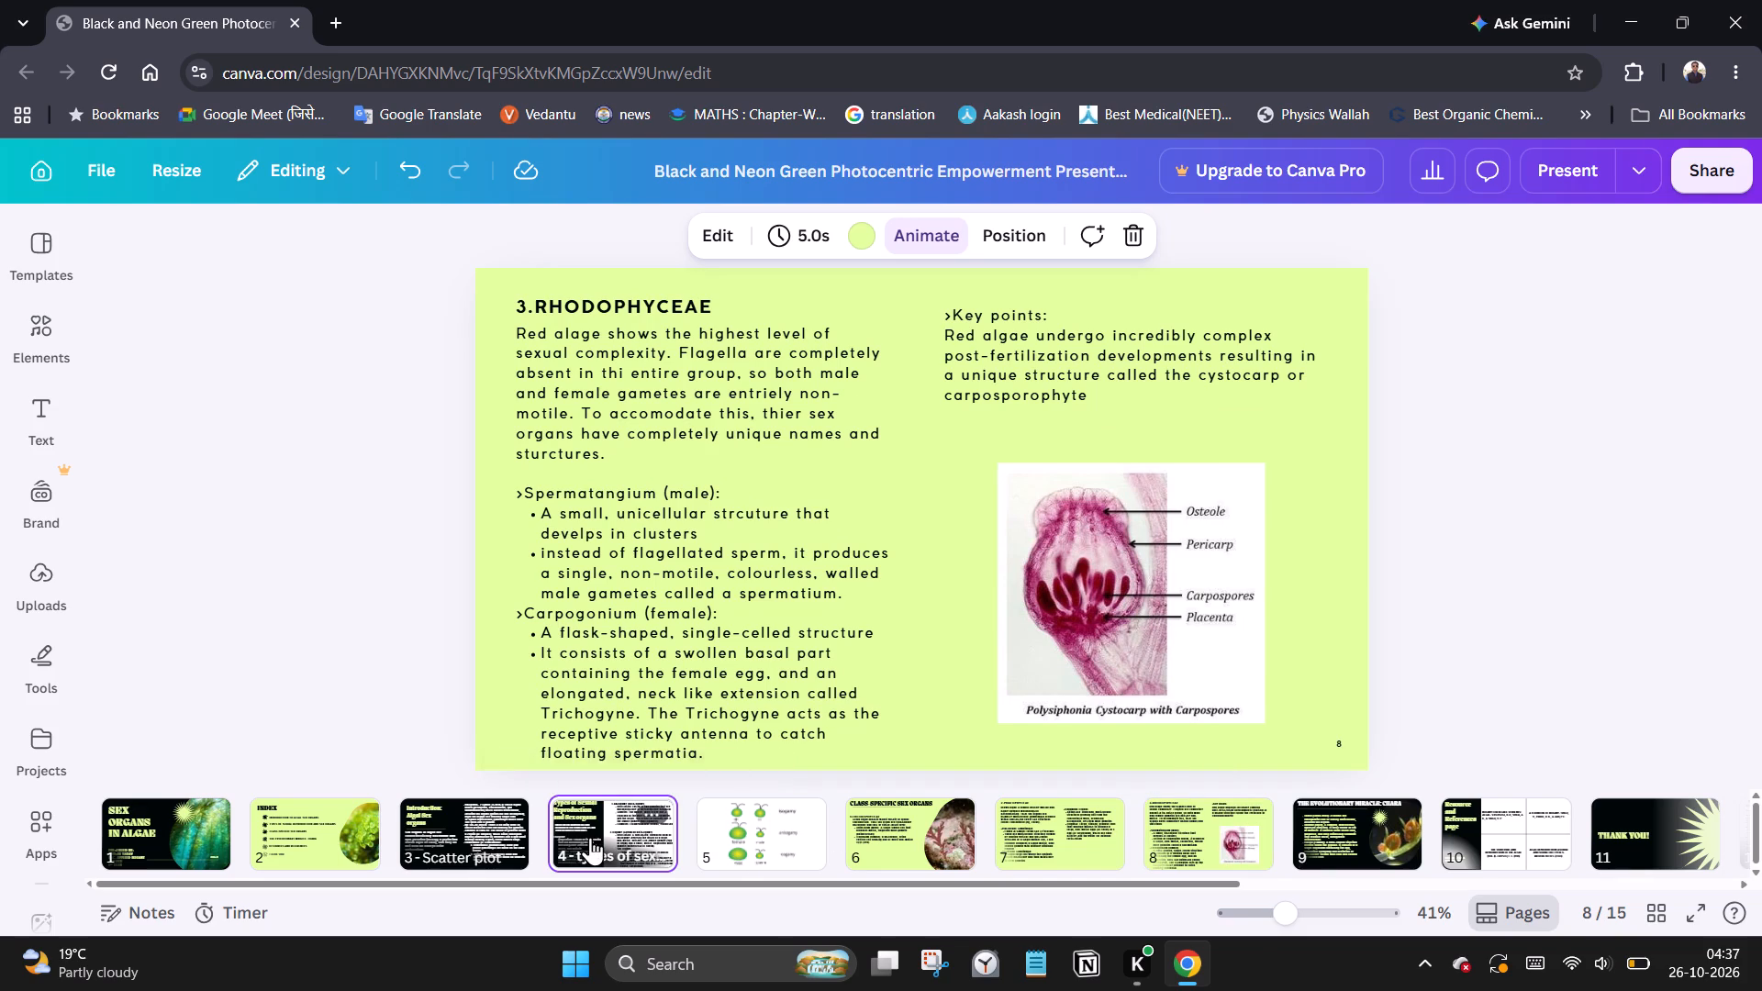
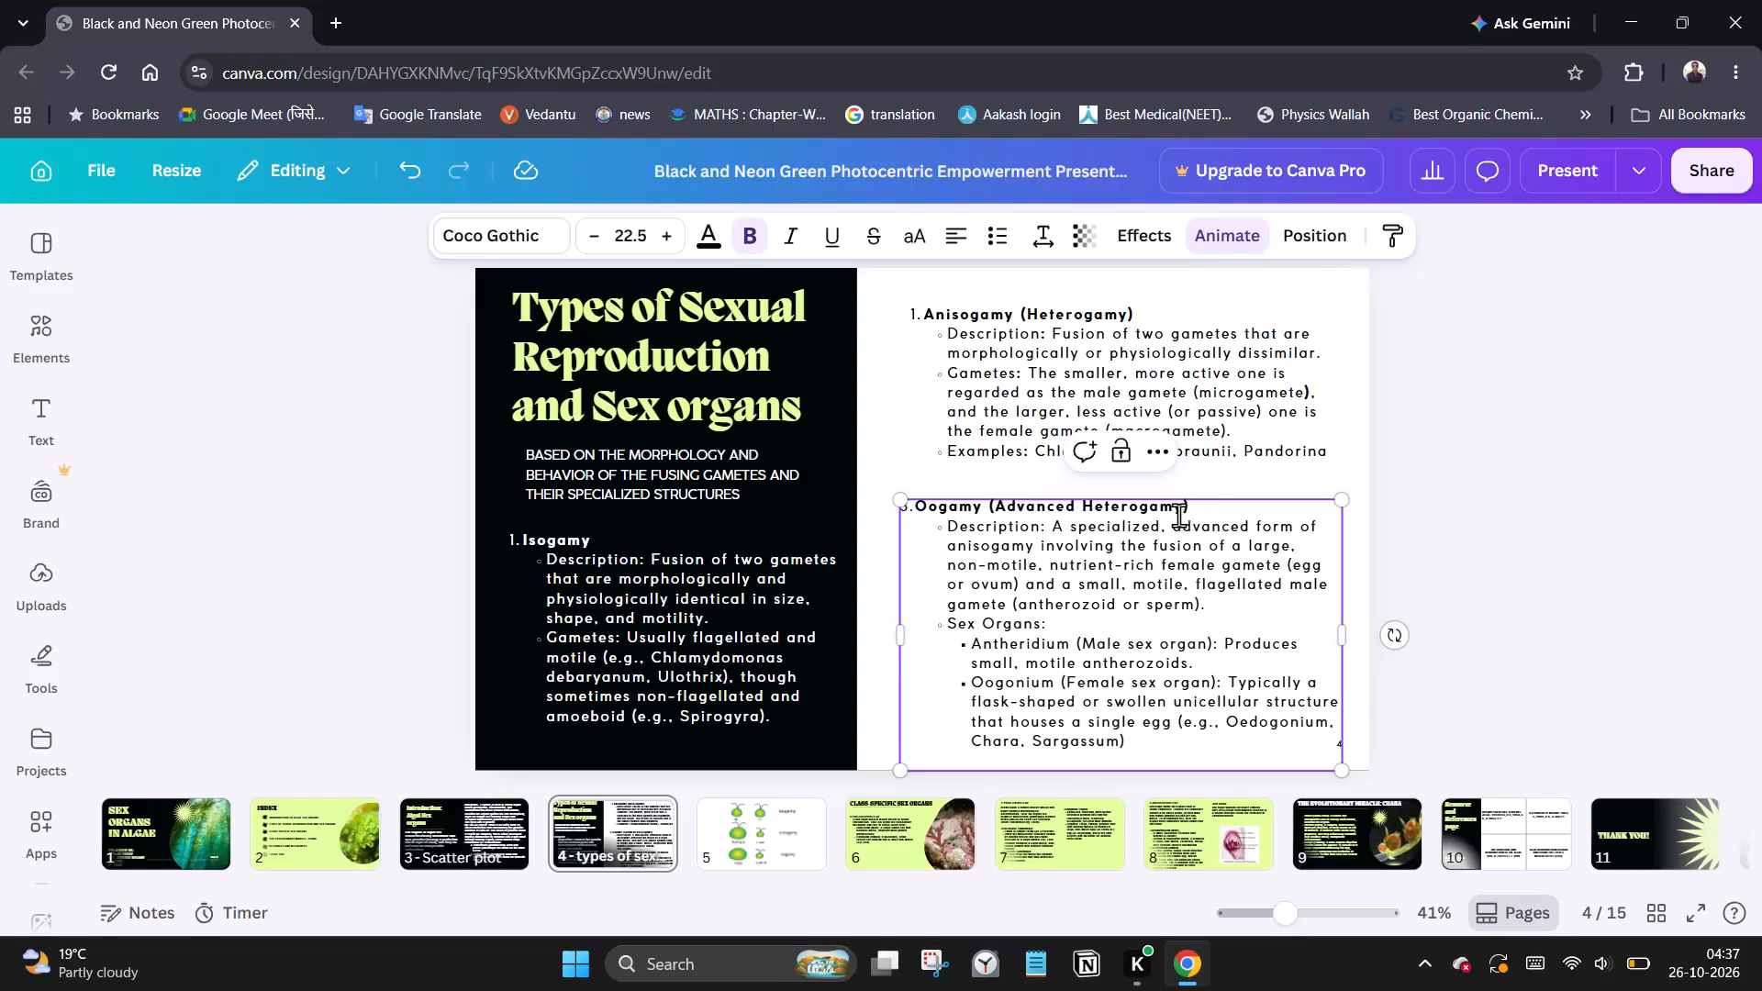
On page 4, delete "(Advanced Heterogamy)" from the Oogamy heading so that only the word Oogamy is left.
{"action": "key", "text": "BackSpace"}
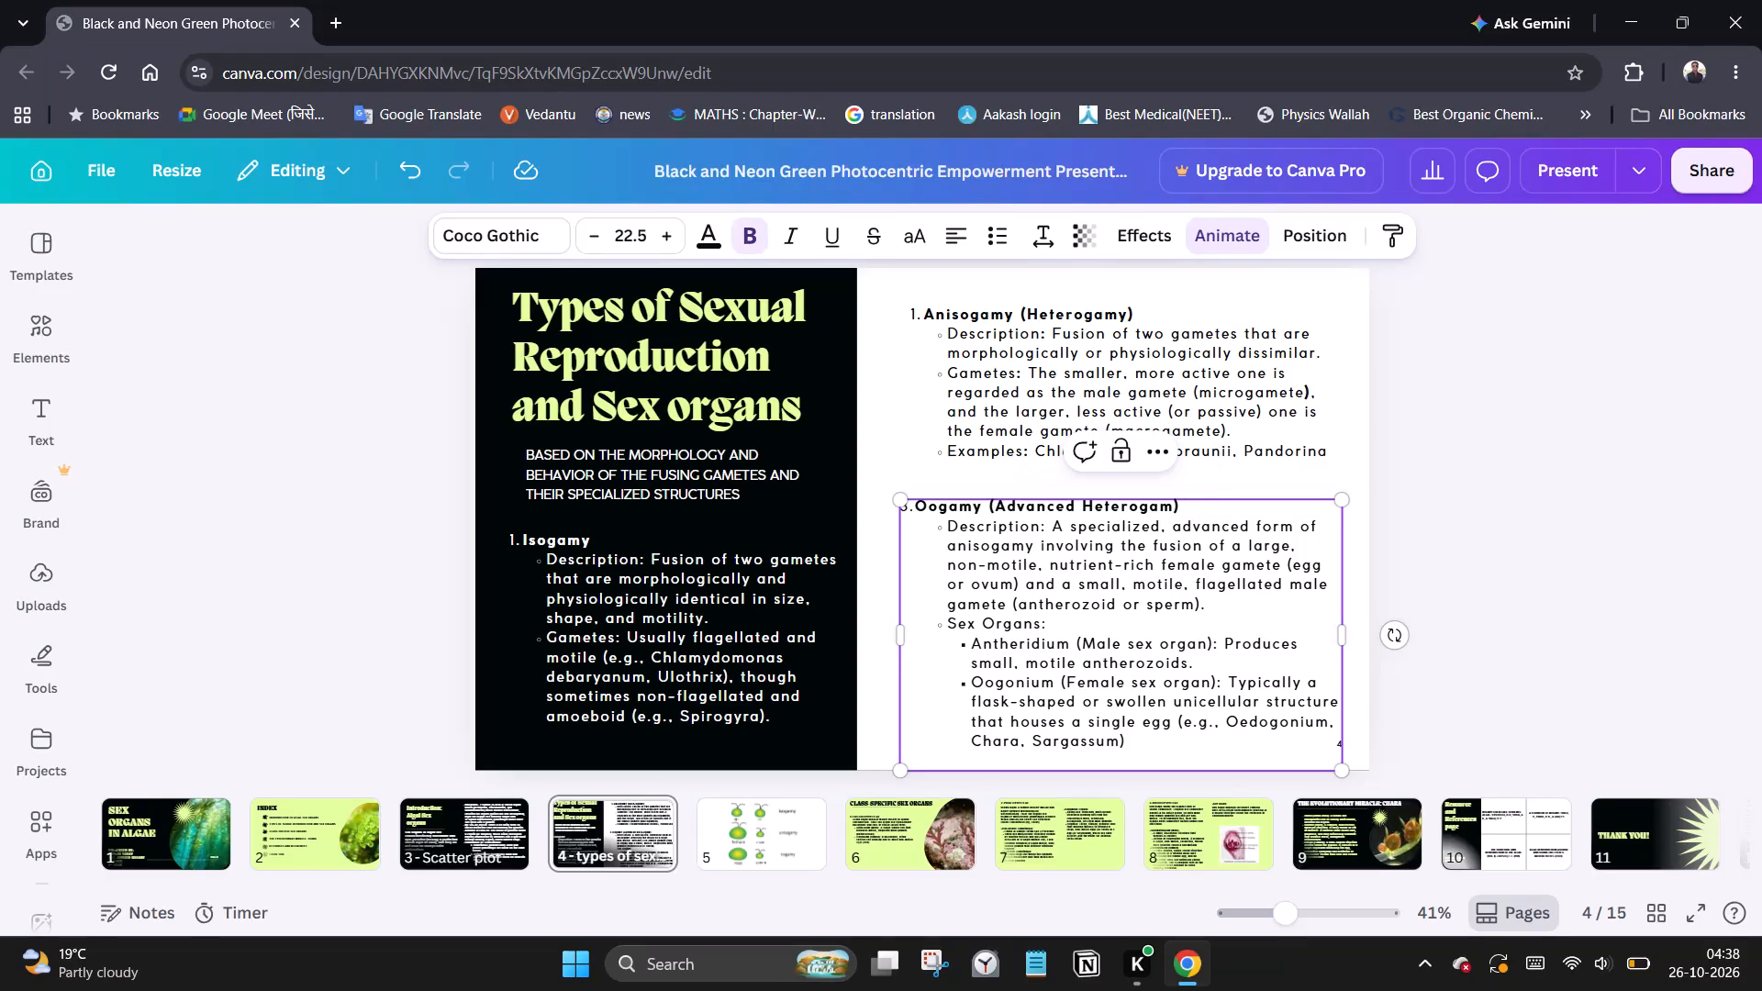
{"action": "key", "text": "BackSpace"}
{"action": "key", "text": "Delete"}
{"action": "key", "text": "BackSpace"}
{"action": "key", "text": "BackSpace"}
{"action": "key", "text": "BackSpace"}
{"action": "key", "text": "BackSpace"}
{"action": "key", "text": "BackSpace"}
{"action": "key", "text": "BackSpace"}
{"action": "key", "text": "BackSpace"}
{"action": "key", "text": "BackSpace"}
{"action": "key", "text": "BackSpace"}
{"action": "key", "text": "BackSpace"}
{"action": "key", "text": "BackSpace"}
{"action": "key", "text": "BackSpace"}
{"action": "key", "text": "BackSpace"}
{"action": "key", "text": "BackSpace"}
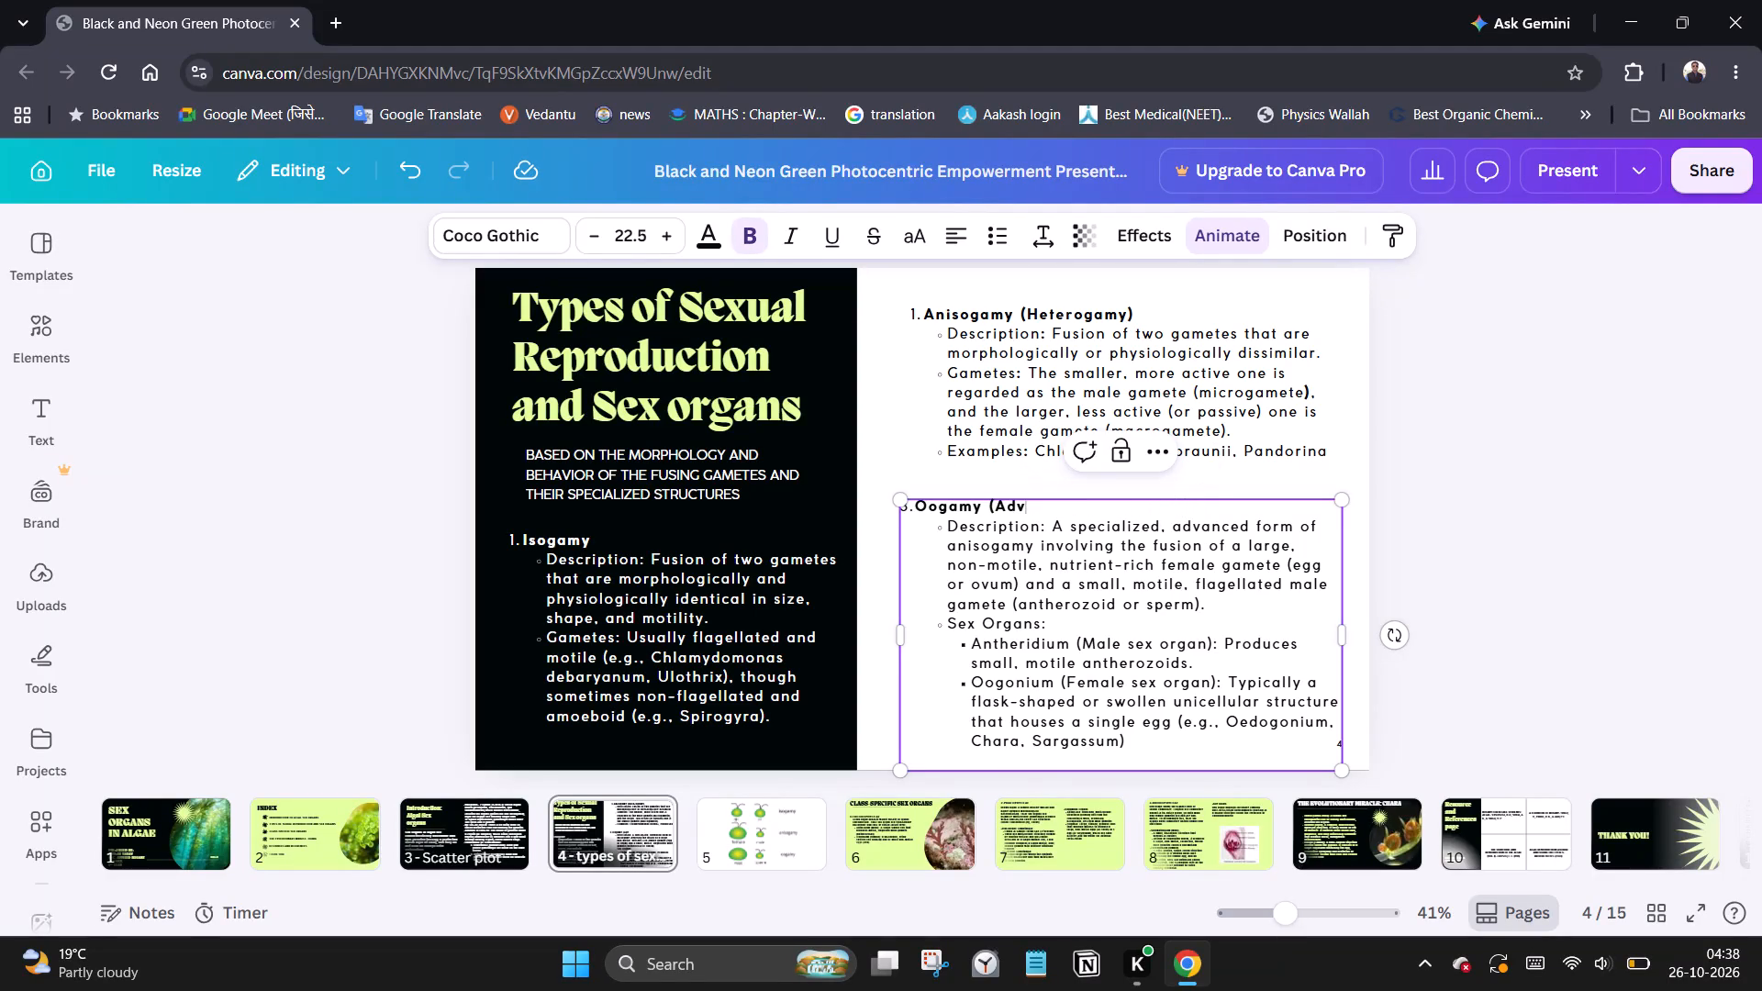
{"action": "key", "text": "BackSpace"}
{"action": "key", "text": "BackSpace"}
{"action": "key", "text": "BackSpace"}
{"action": "key", "text": "BackSpace"}
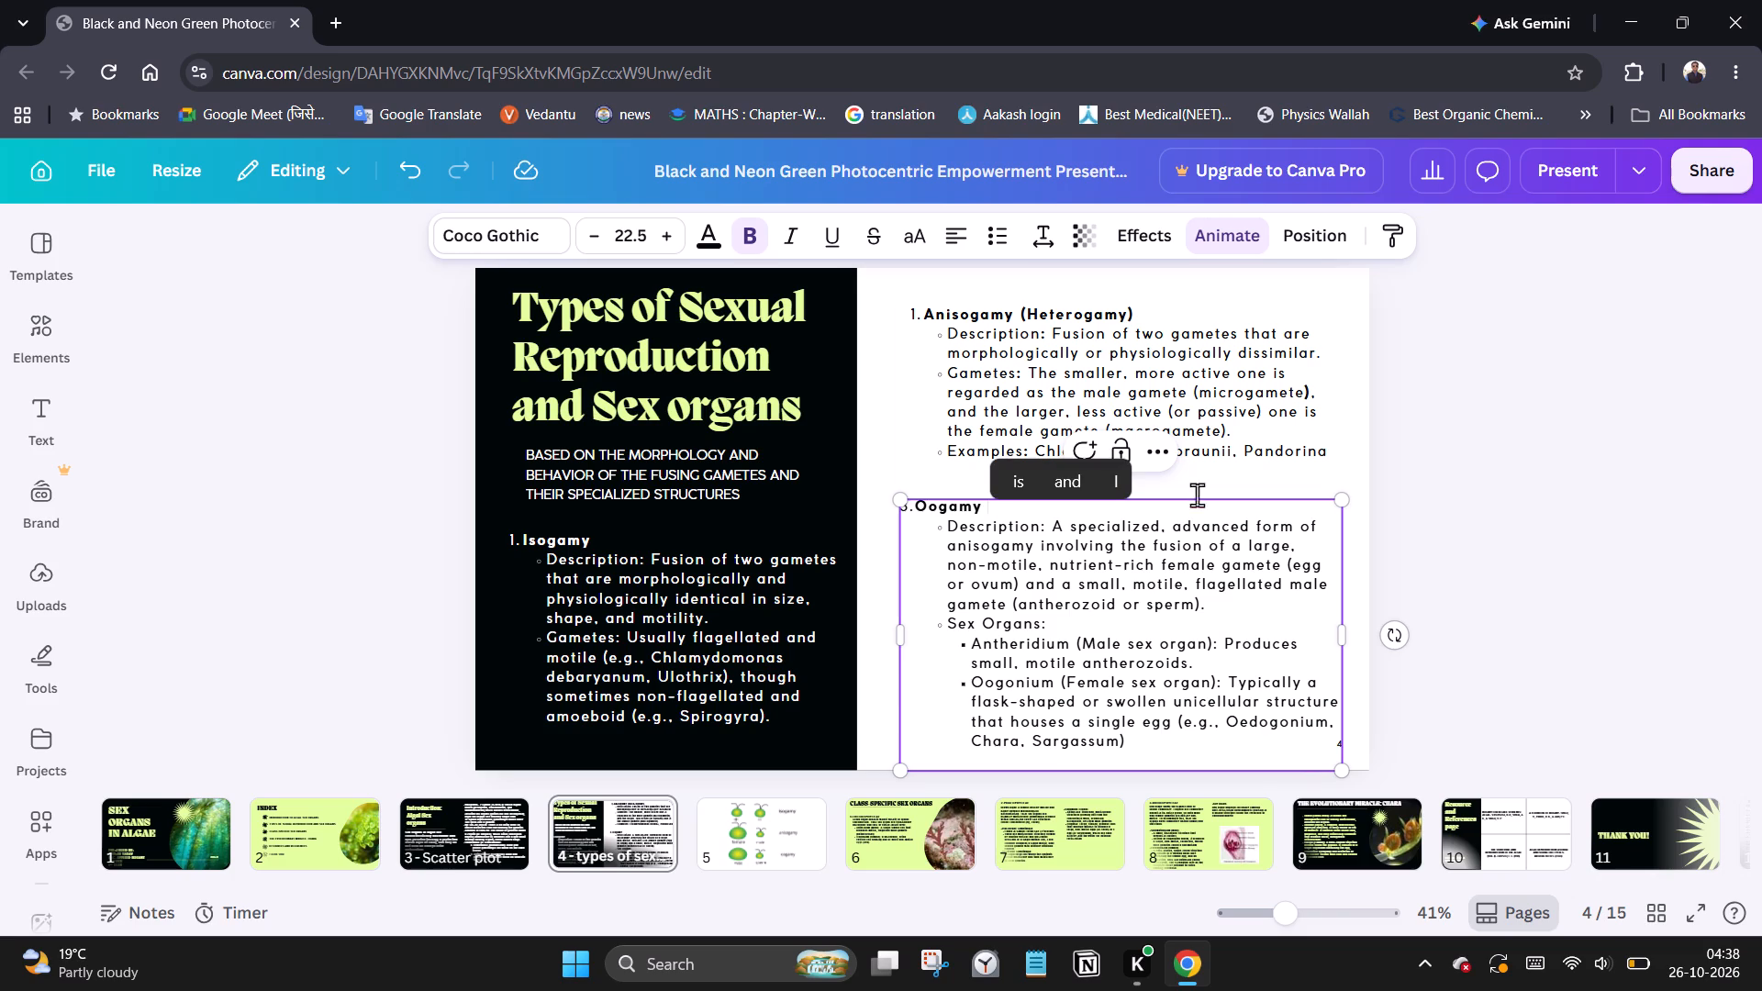
Delete "(Heterogamy)" from the Anisogamy heading on page 4 and deselect the text box.
{"action": "left_click", "coordinate": [1127, 312]}
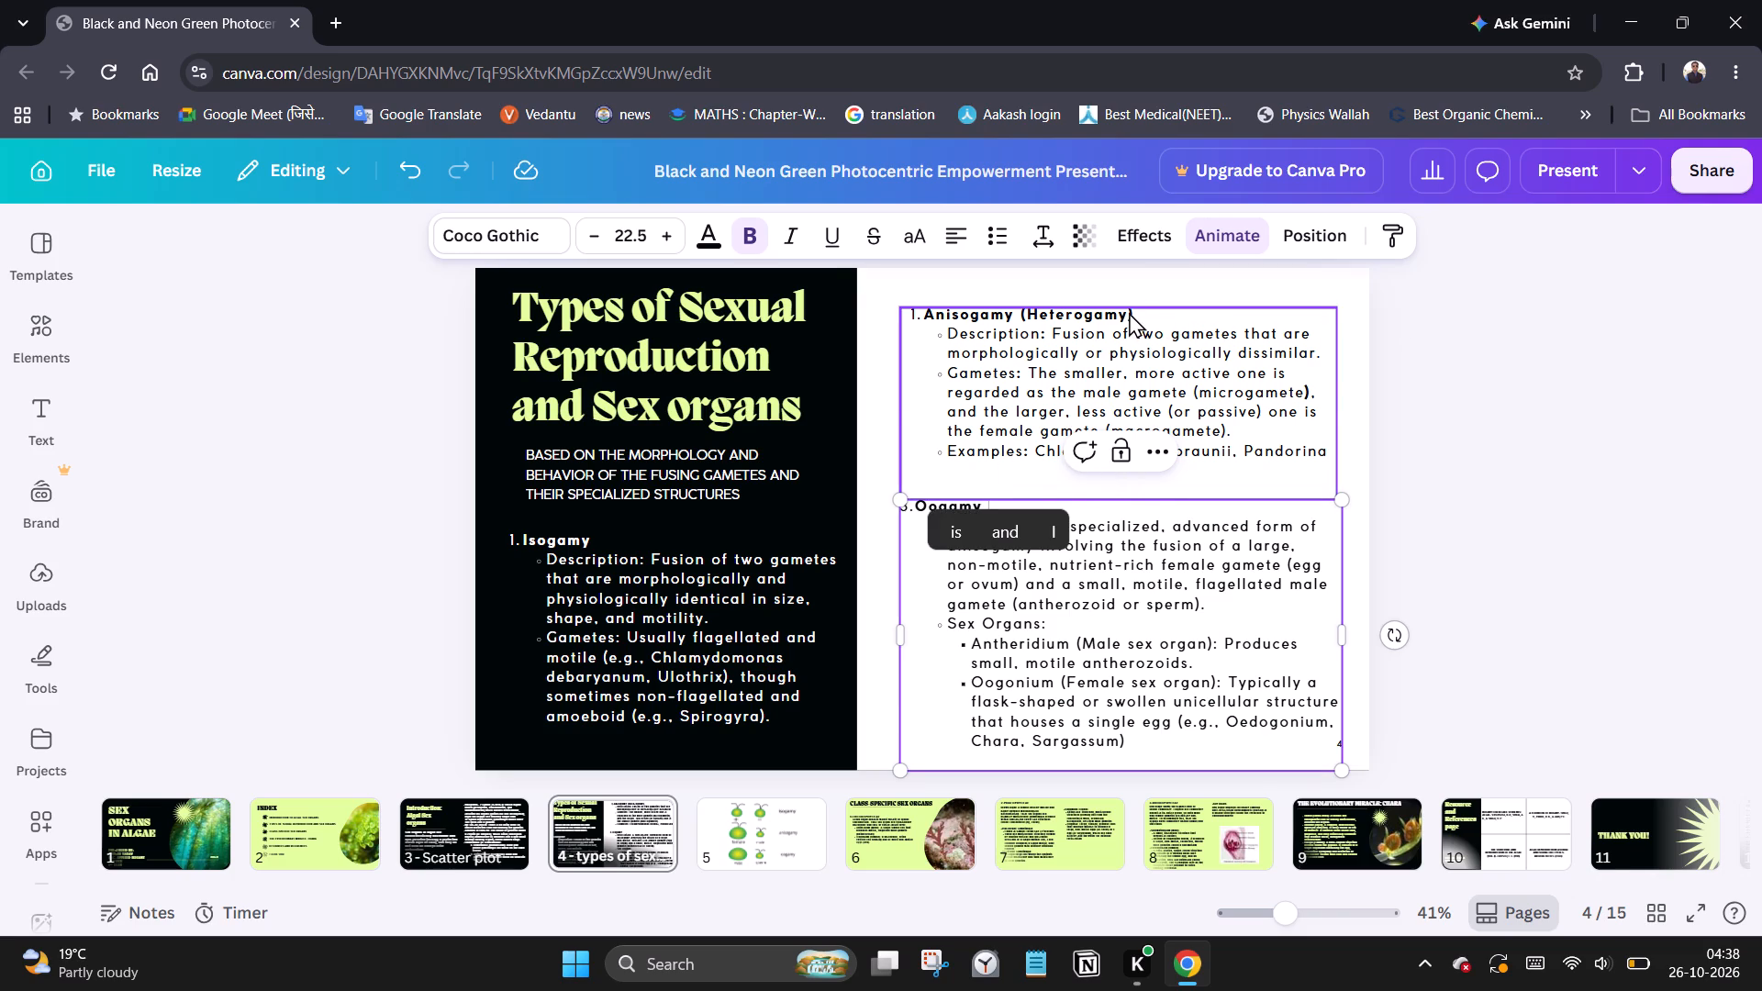
{"action": "left_click", "coordinate": [1132, 314]}
{"action": "key", "text": "BackSpace"}
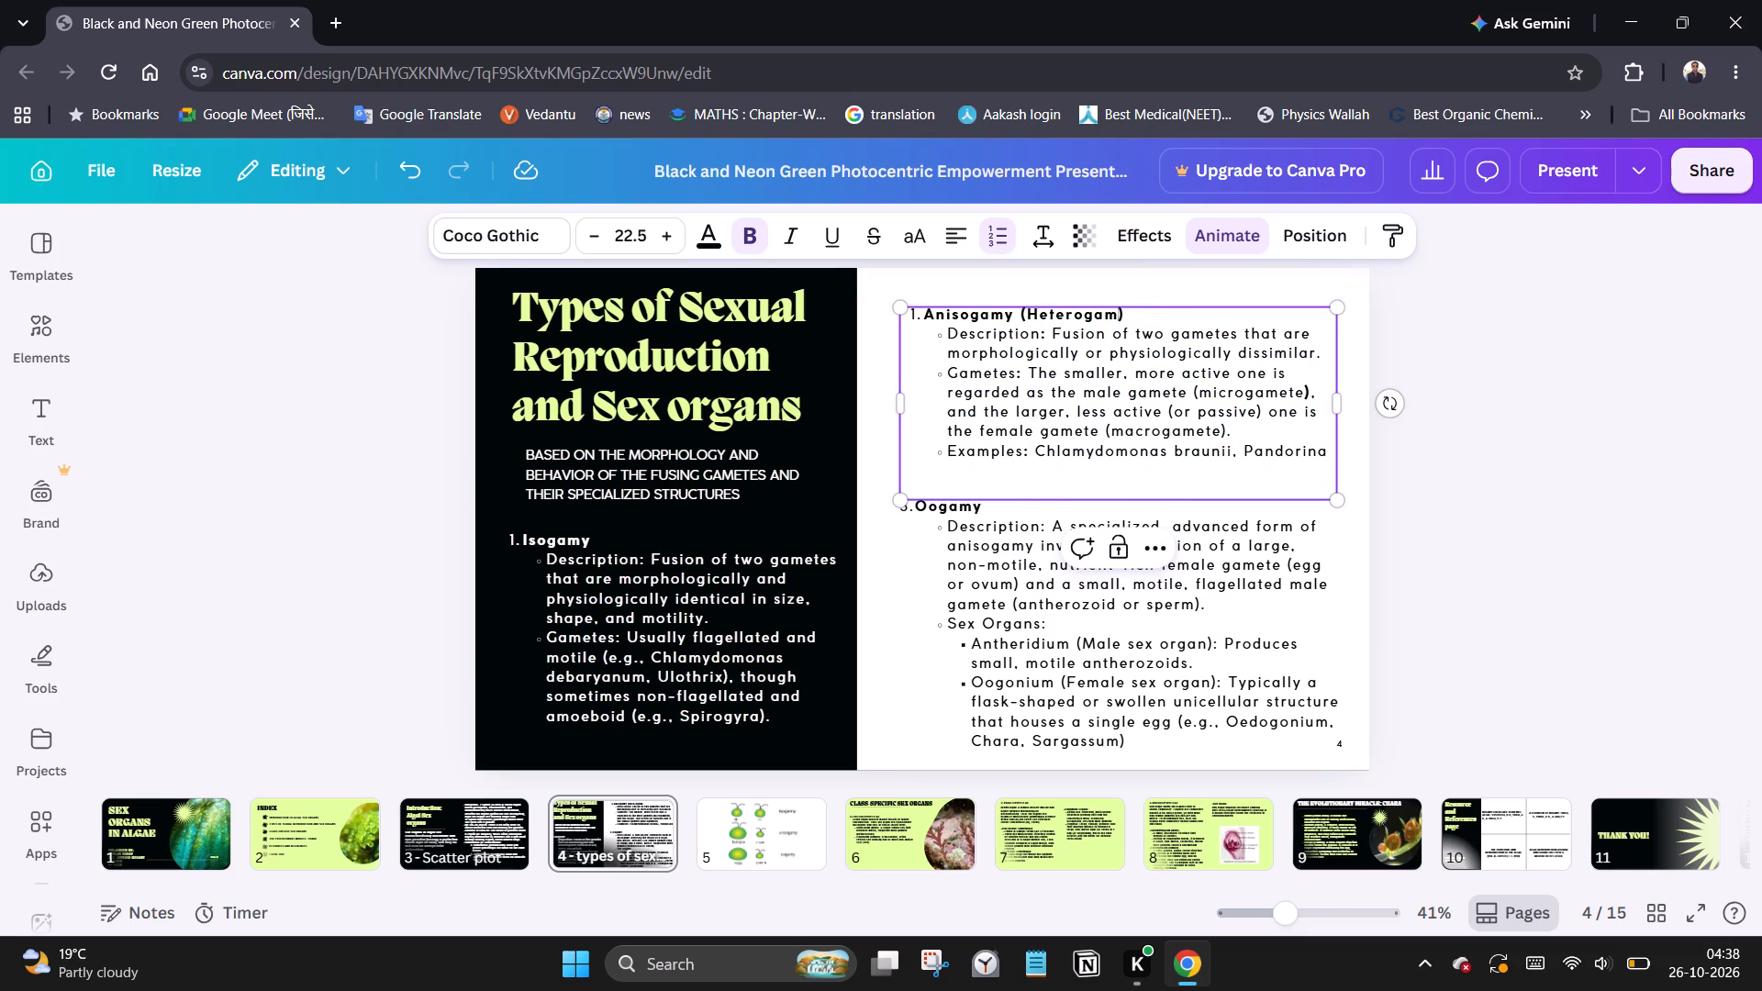
{"action": "key", "text": "BackSpace"}
{"action": "key", "text": "BackSpace"}
{"action": "key", "text": "Delete"}
{"action": "key", "text": "BackSpace"}
{"action": "key", "text": "BackSpace"}
{"action": "key", "text": "BackSpace"}
{"action": "key", "text": "BackSpace"}
{"action": "key", "text": "BackSpace"}
{"action": "key", "text": "BackSpace"}
{"action": "key", "text": "BackSpace"}
{"action": "key", "text": "BackSpace"}
{"action": "key", "text": "BackSpace"}
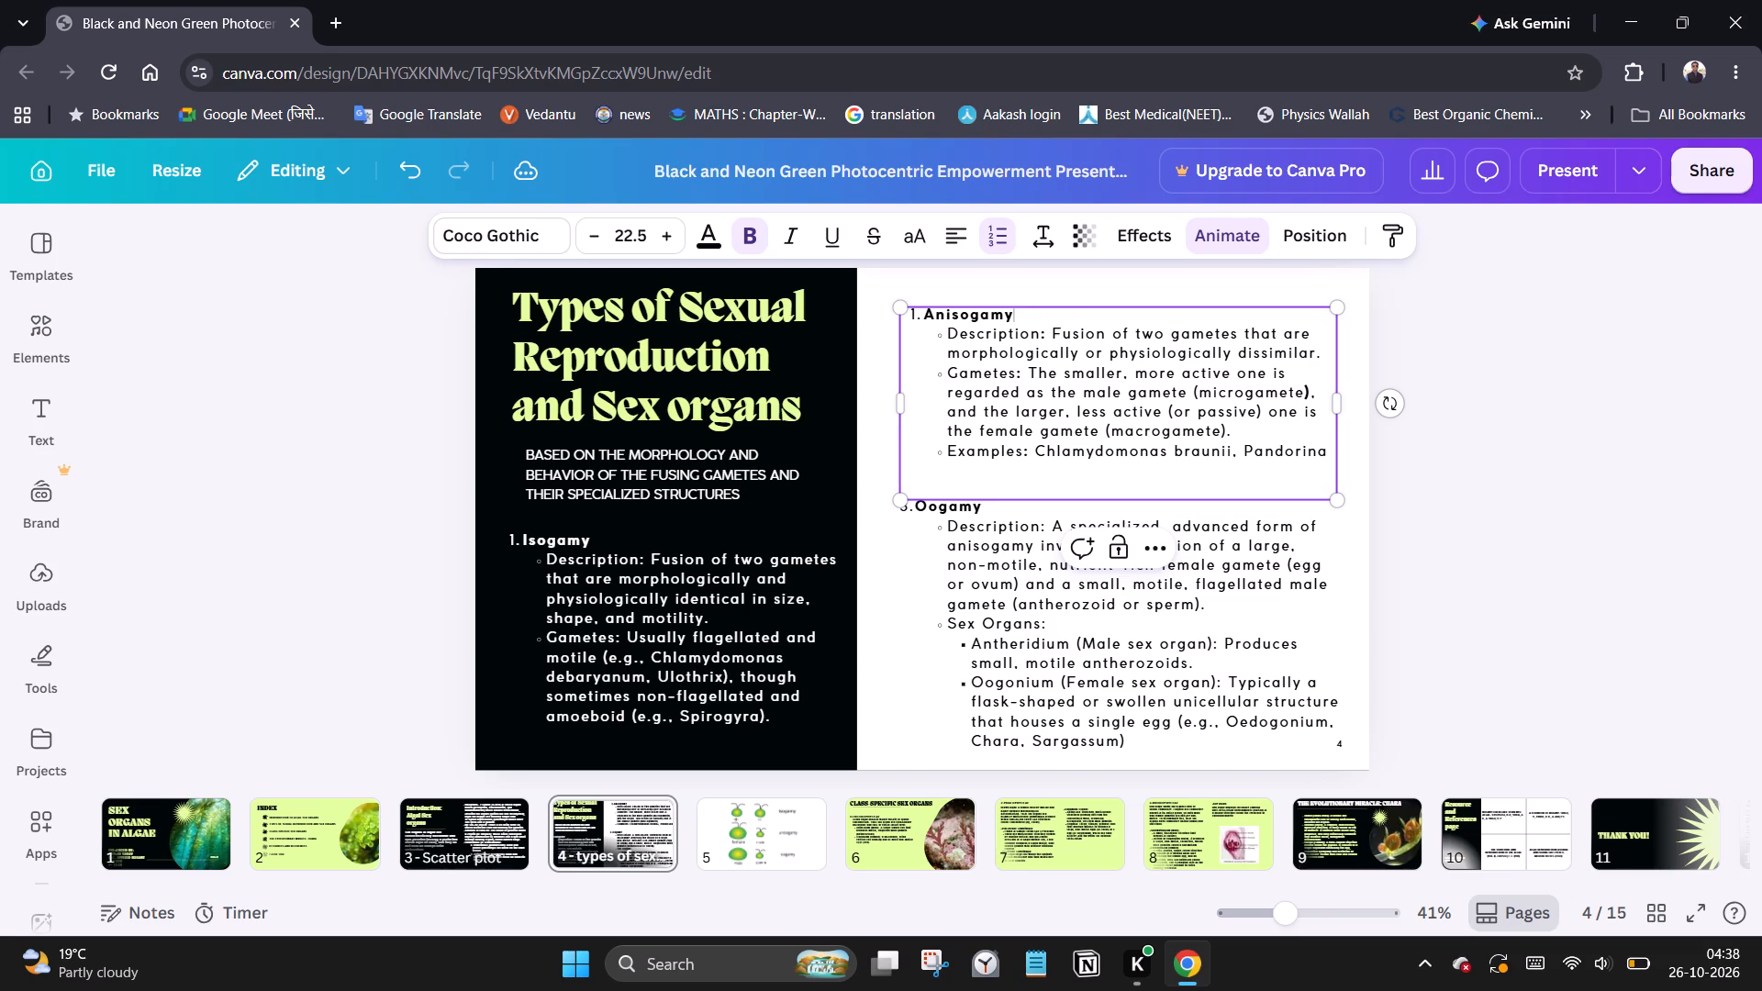
{"action": "left_click", "coordinate": [411, 406]}
Check the presentation's save status and offline availability, looking back over the title and INDEX pages before returning to page 4.
{"action": "left_click", "coordinate": [522, 169]}
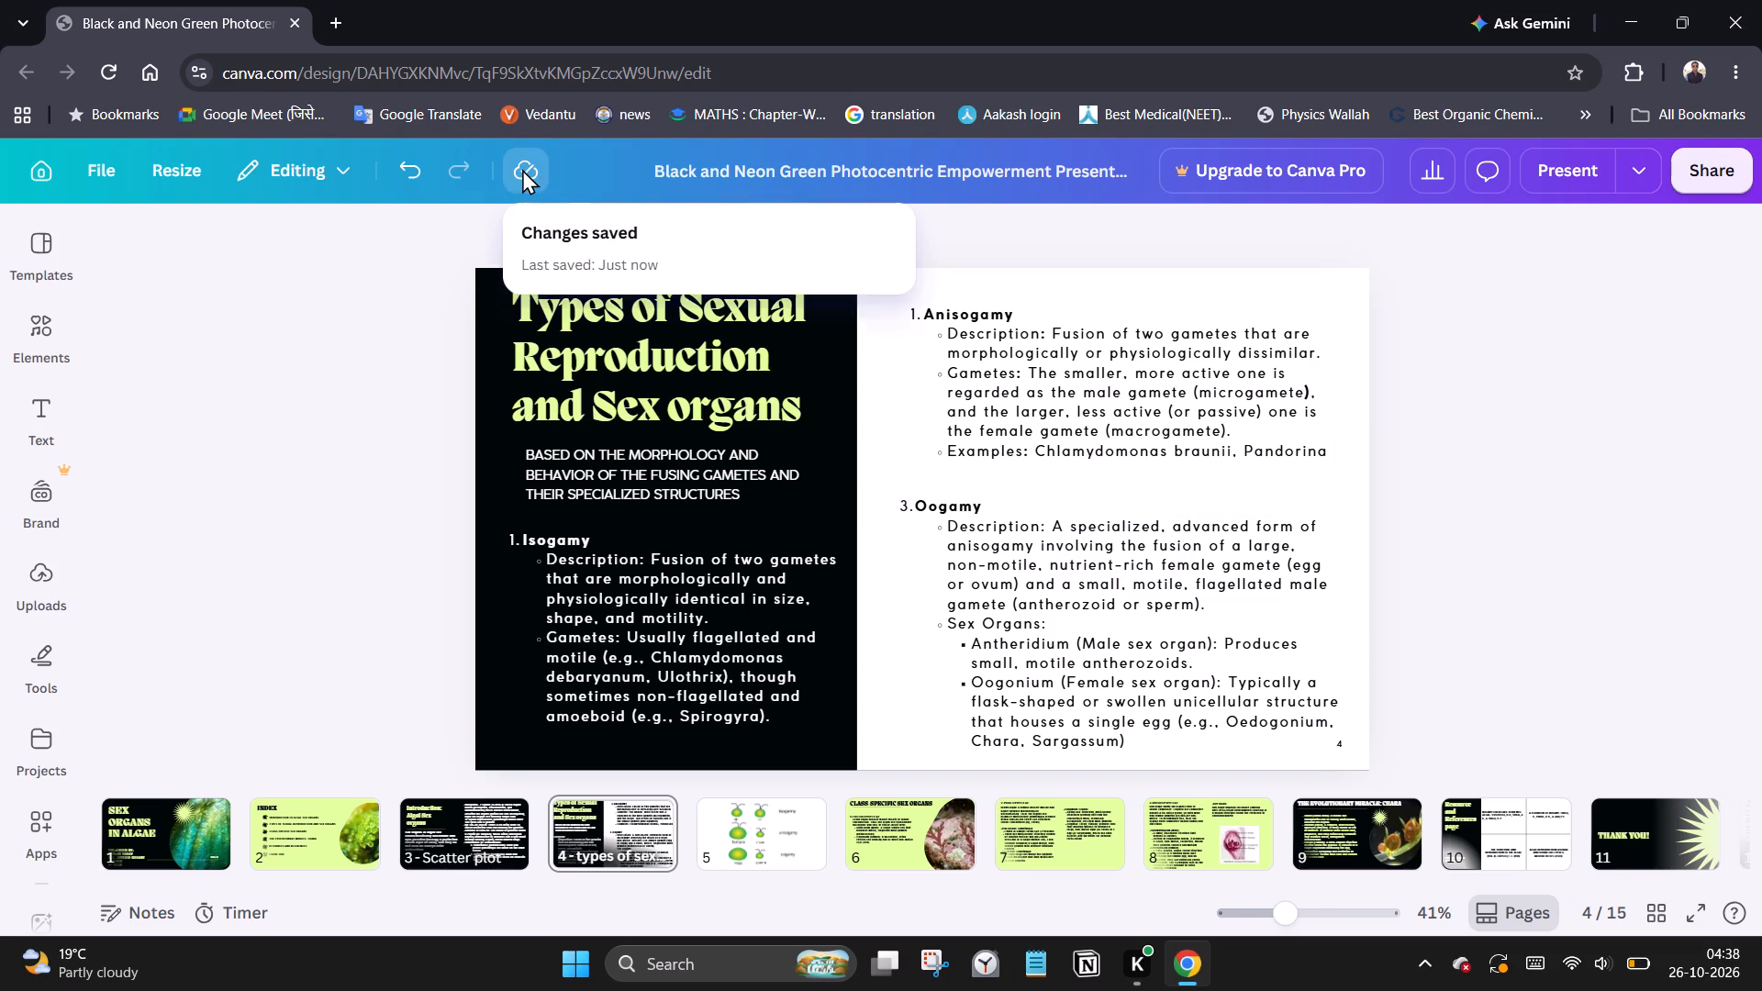
{"action": "left_click", "coordinate": [384, 428]}
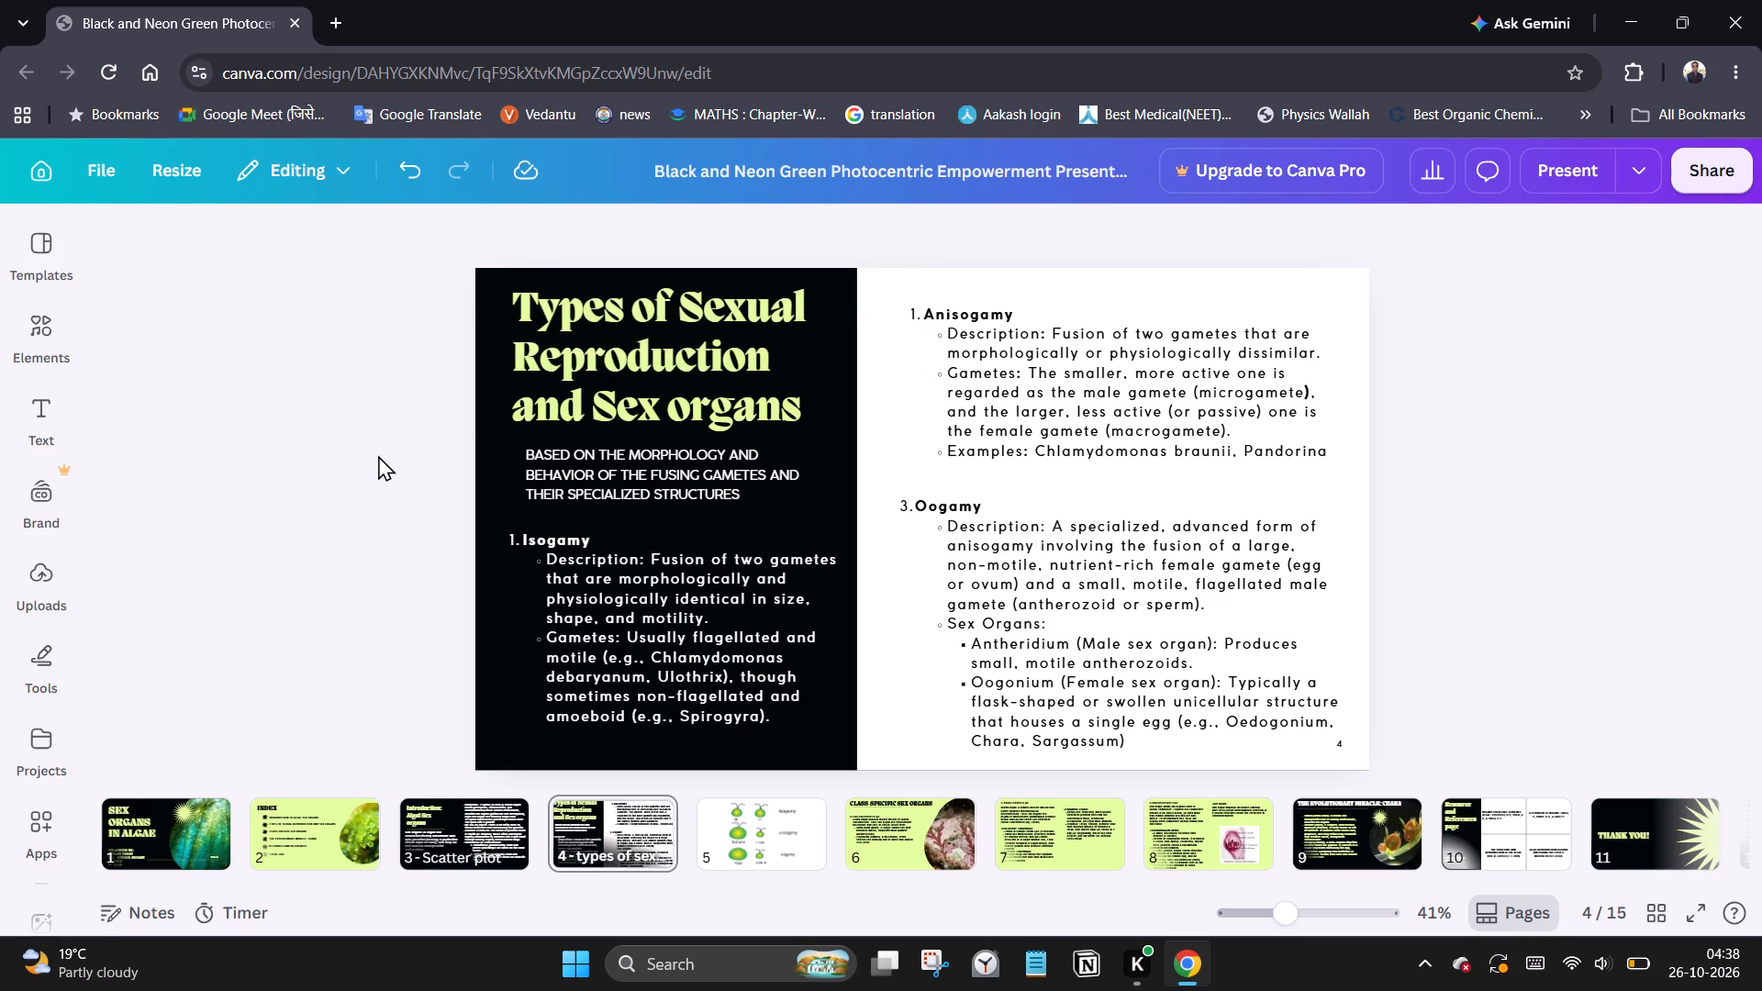
{"action": "left_click", "coordinate": [378, 455]}
{"action": "key", "text": "Left"}
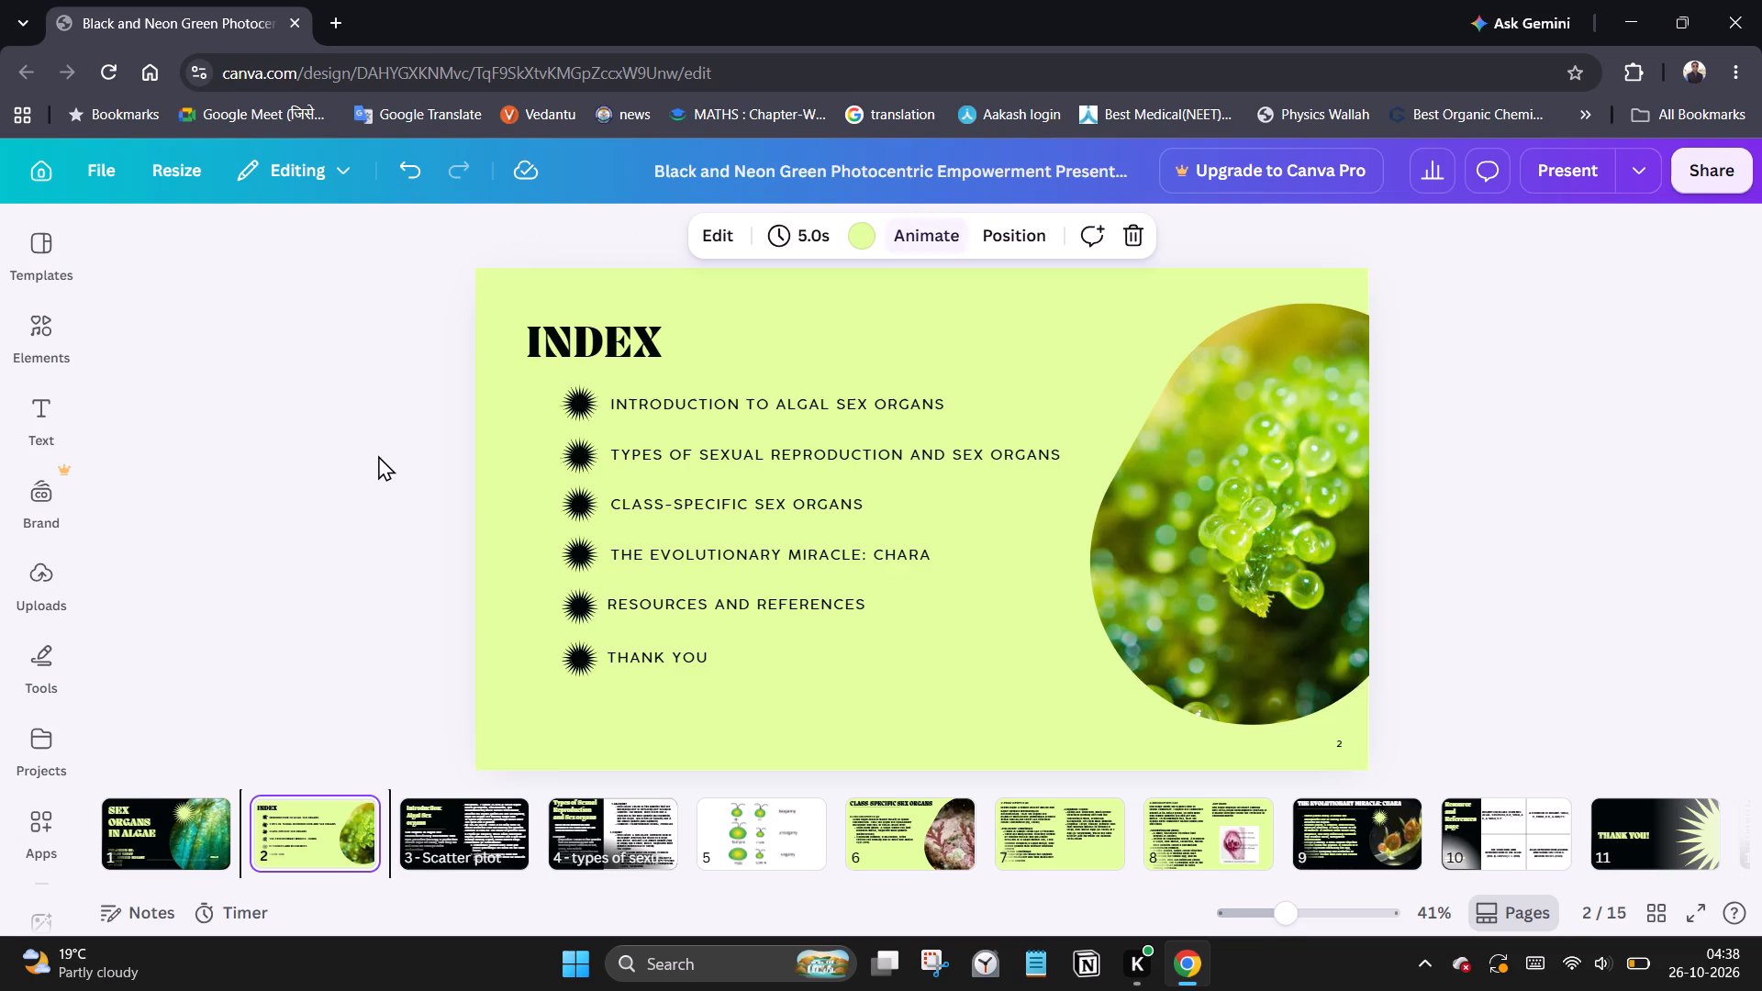
{"action": "key", "text": "Left"}
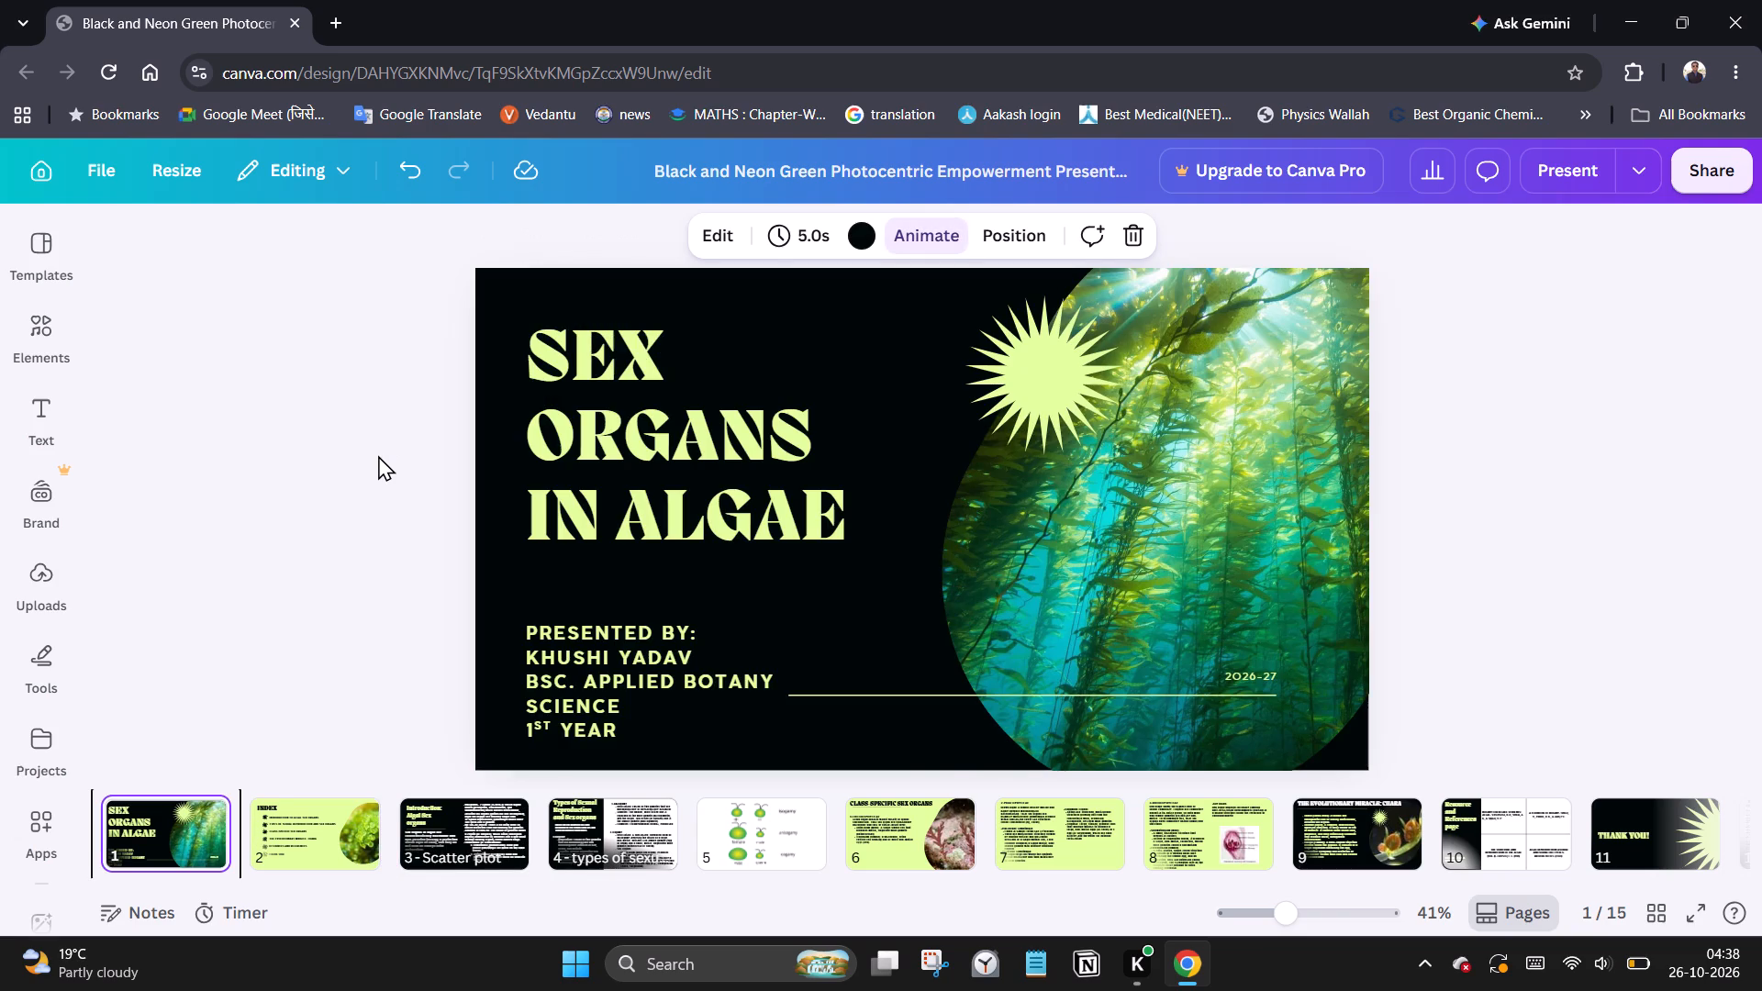
{"action": "key", "text": "Right"}
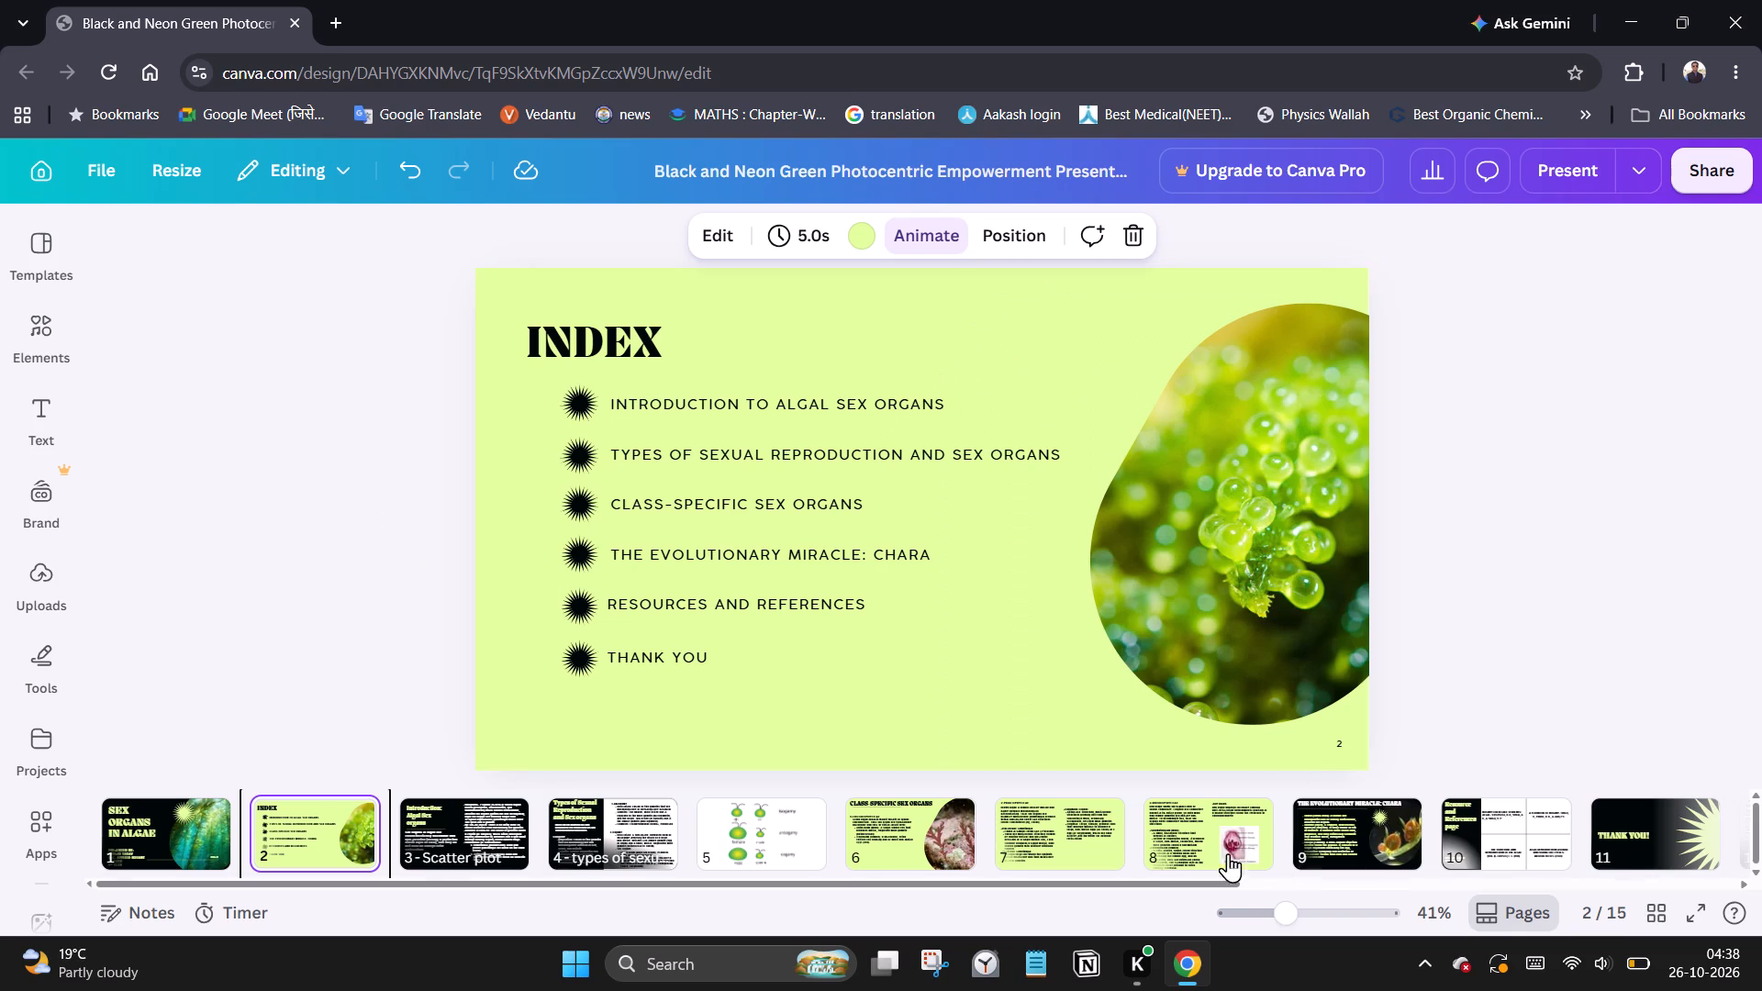
{"action": "key", "text": "Right"}
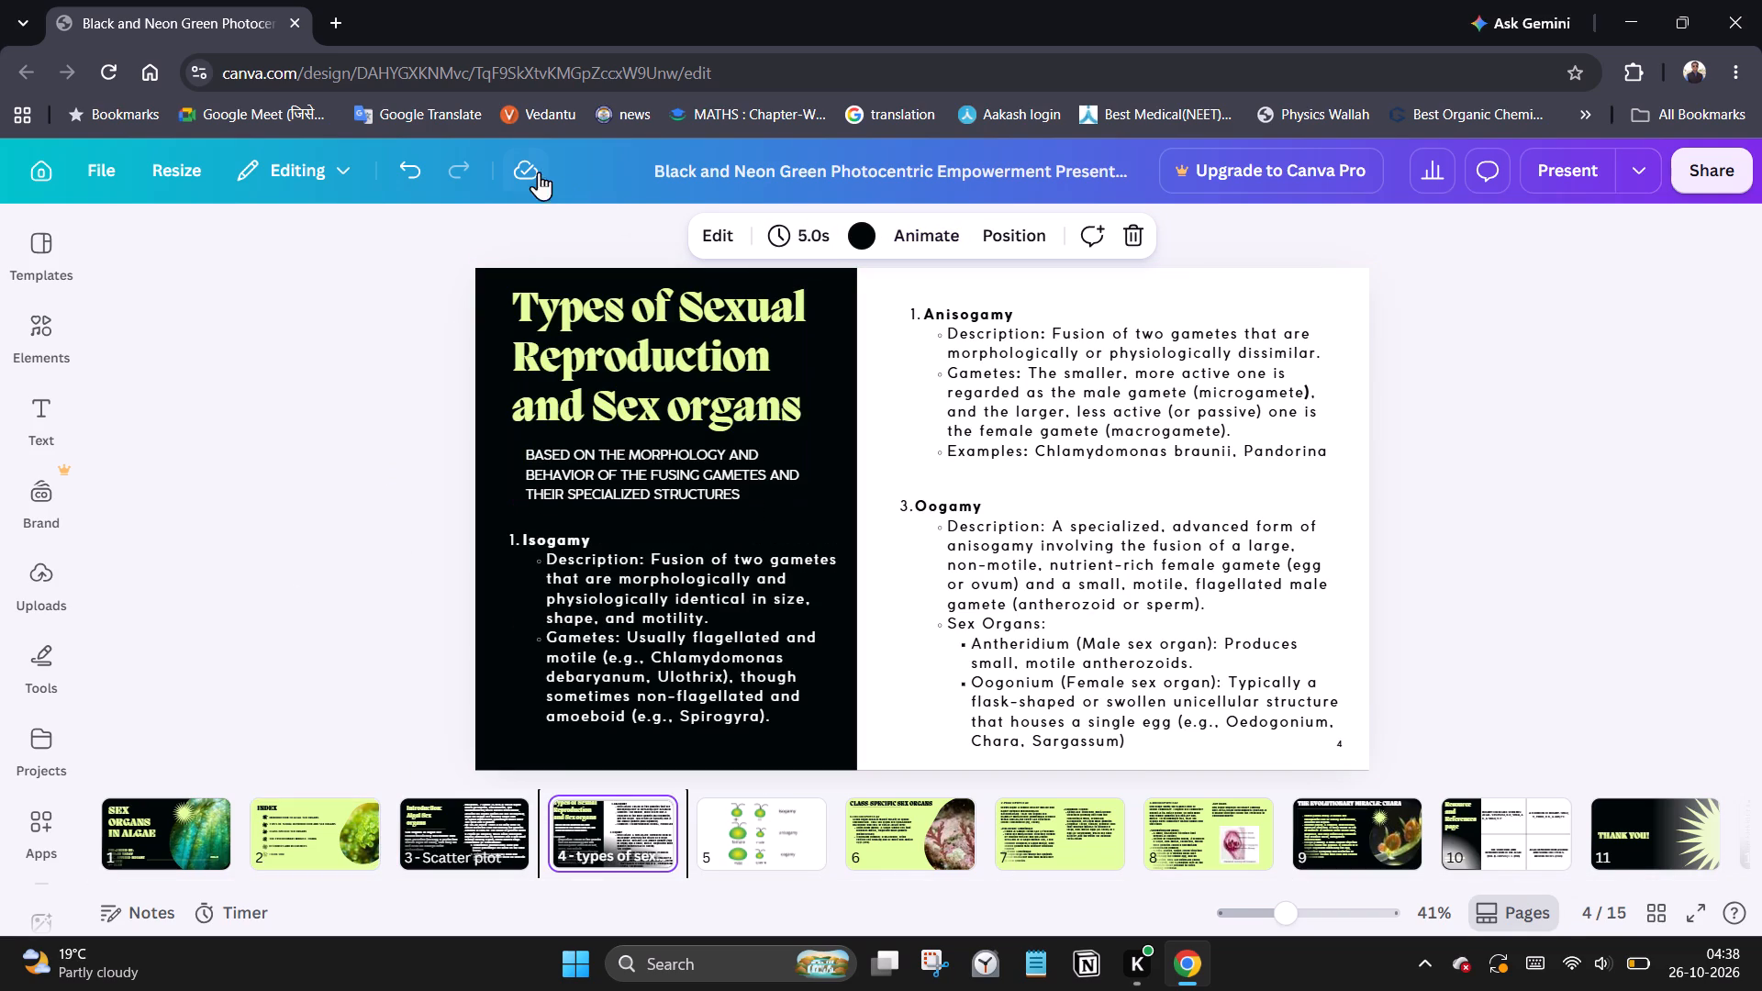
{"action": "left_click", "coordinate": [517, 162]}
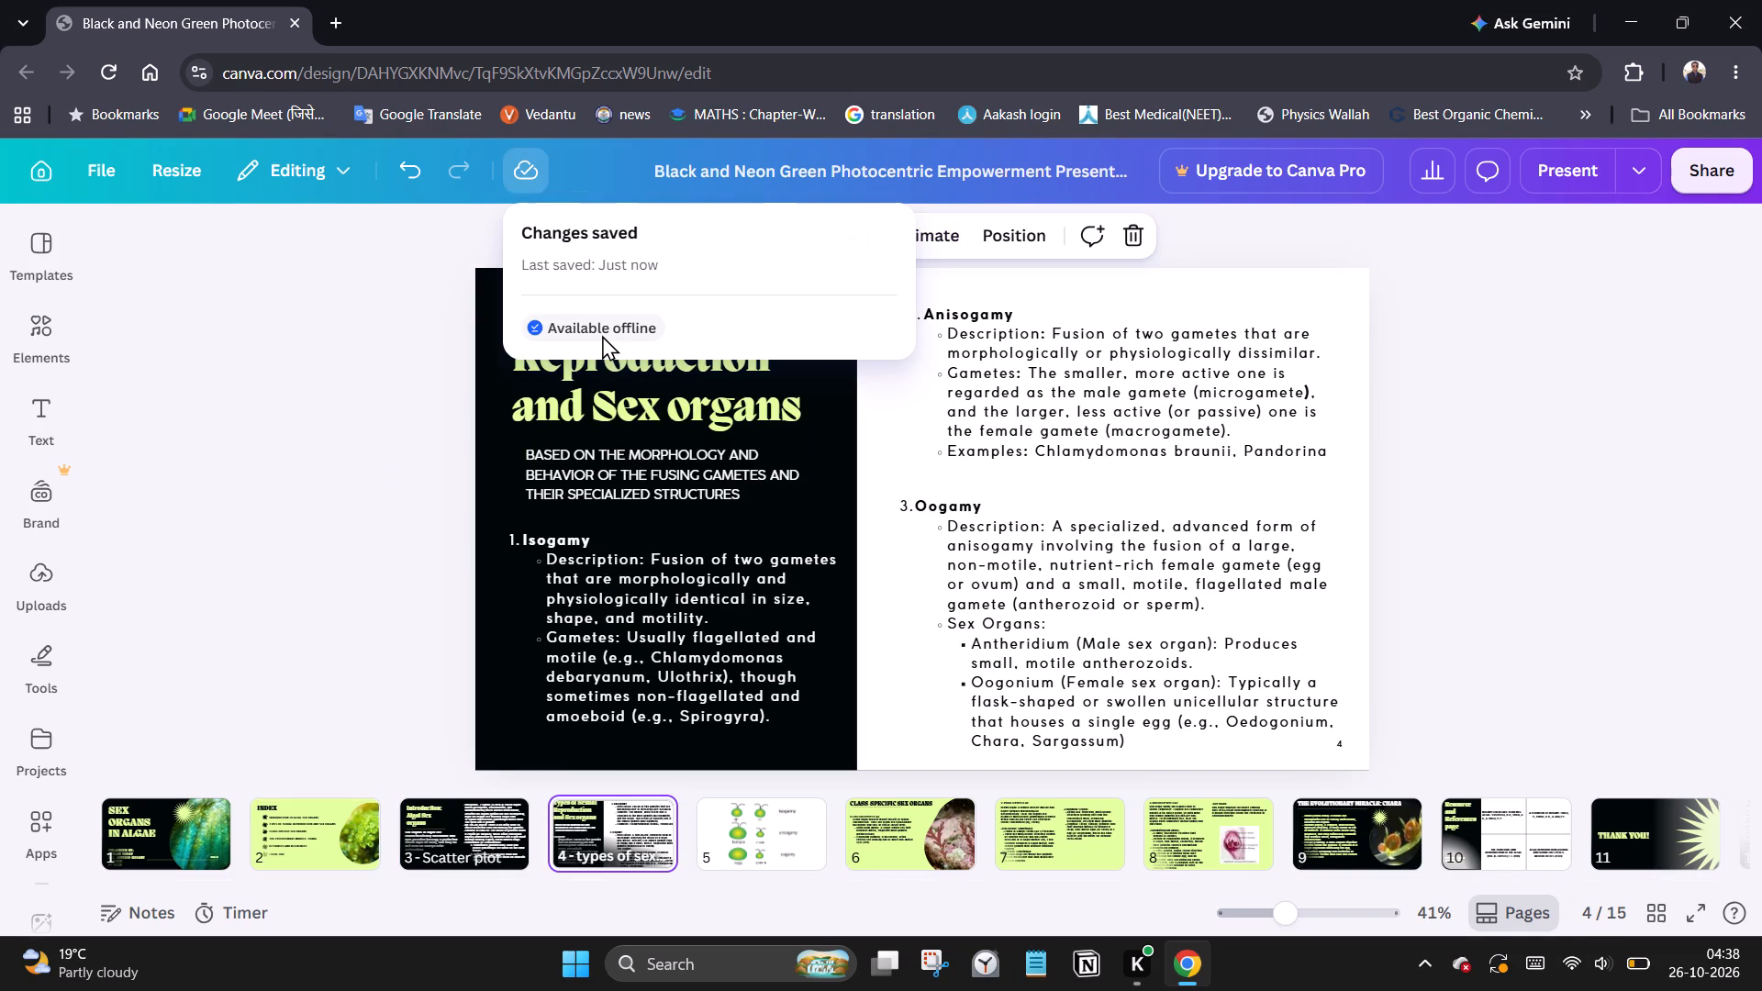
{"action": "left_click", "coordinate": [602, 335]}
Turn off the computer's Wi-Fi connection and return to page 4 of the presentation.
{"action": "left_click", "coordinate": [1605, 958]}
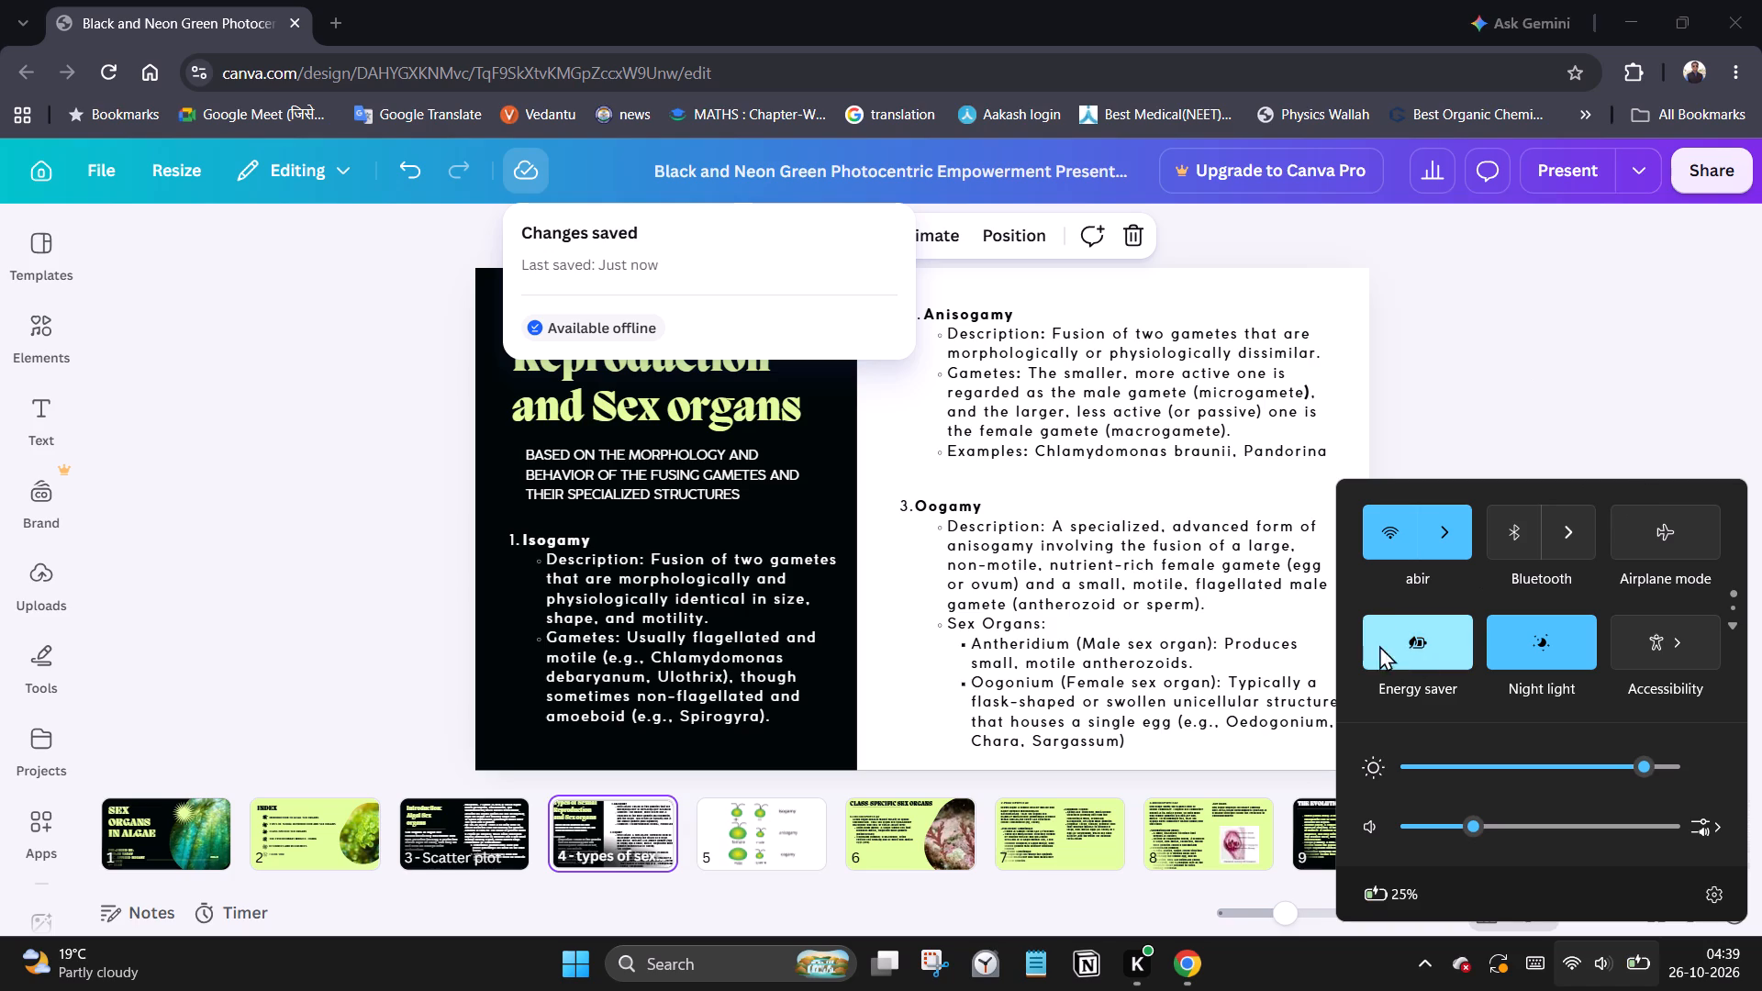
{"action": "left_click", "coordinate": [1405, 548]}
{"action": "left_click", "coordinate": [336, 390]}
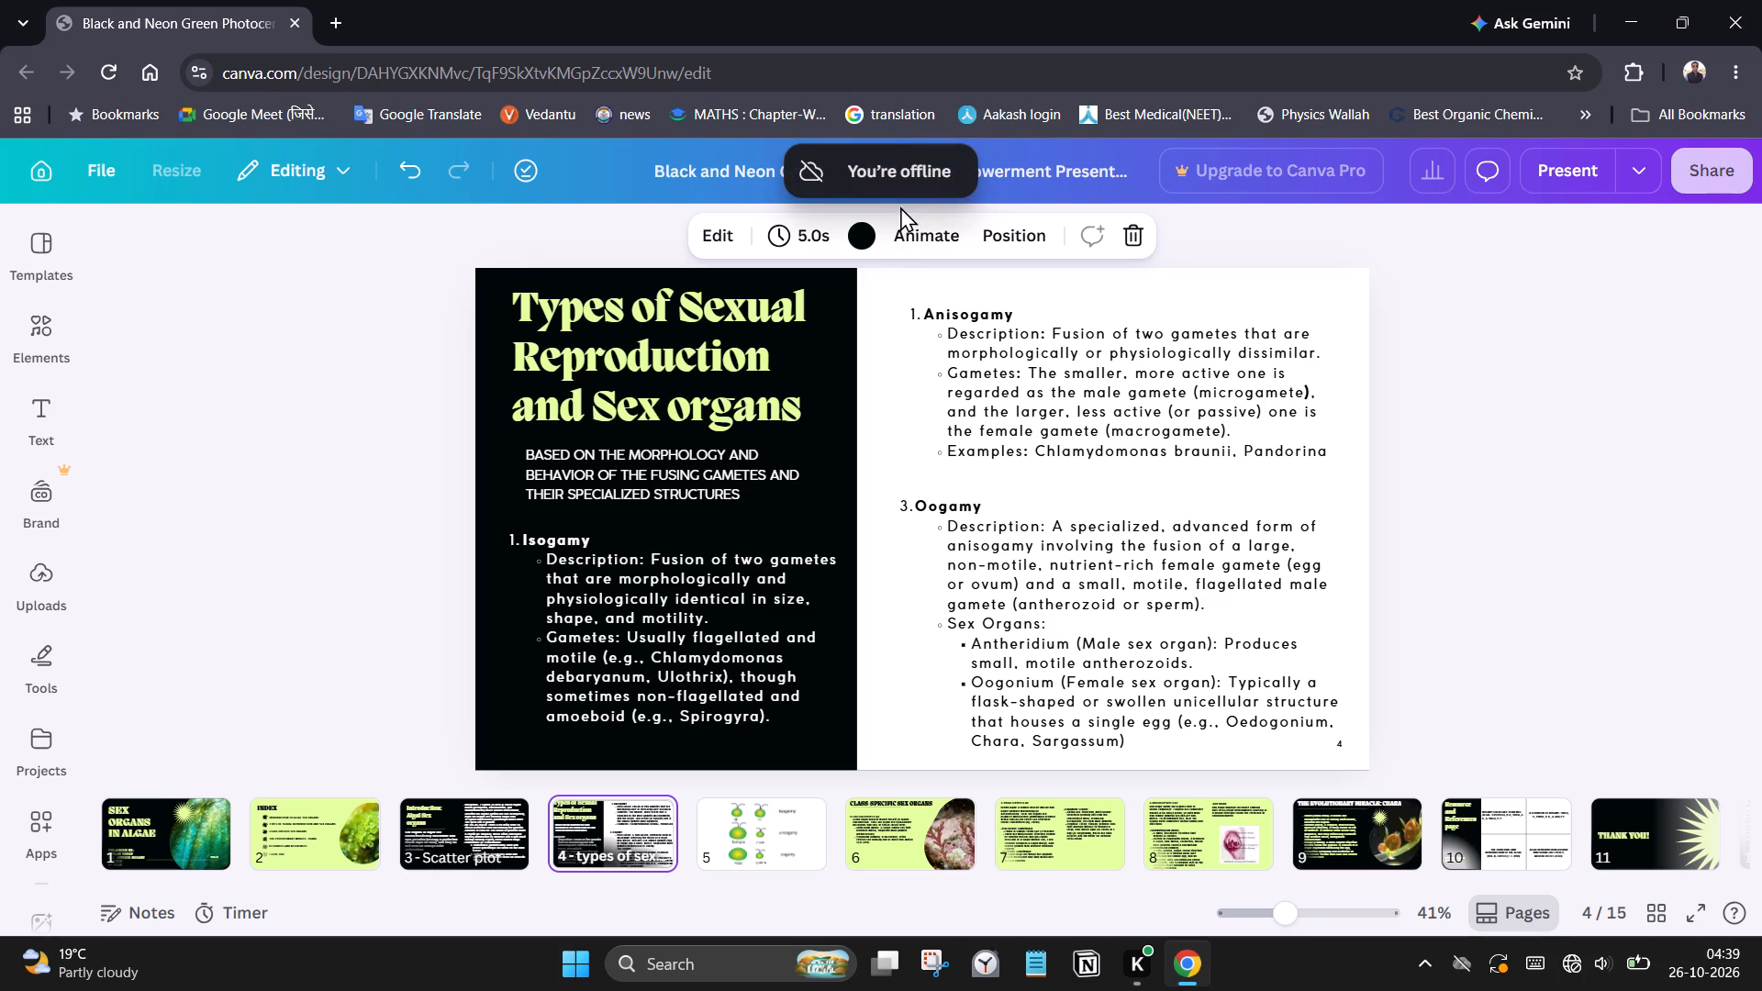
{"action": "left_click", "coordinate": [340, 495]}
Check the presentation's save status and offline availability while disconnected from the internet.
{"action": "left_click", "coordinate": [527, 171]}
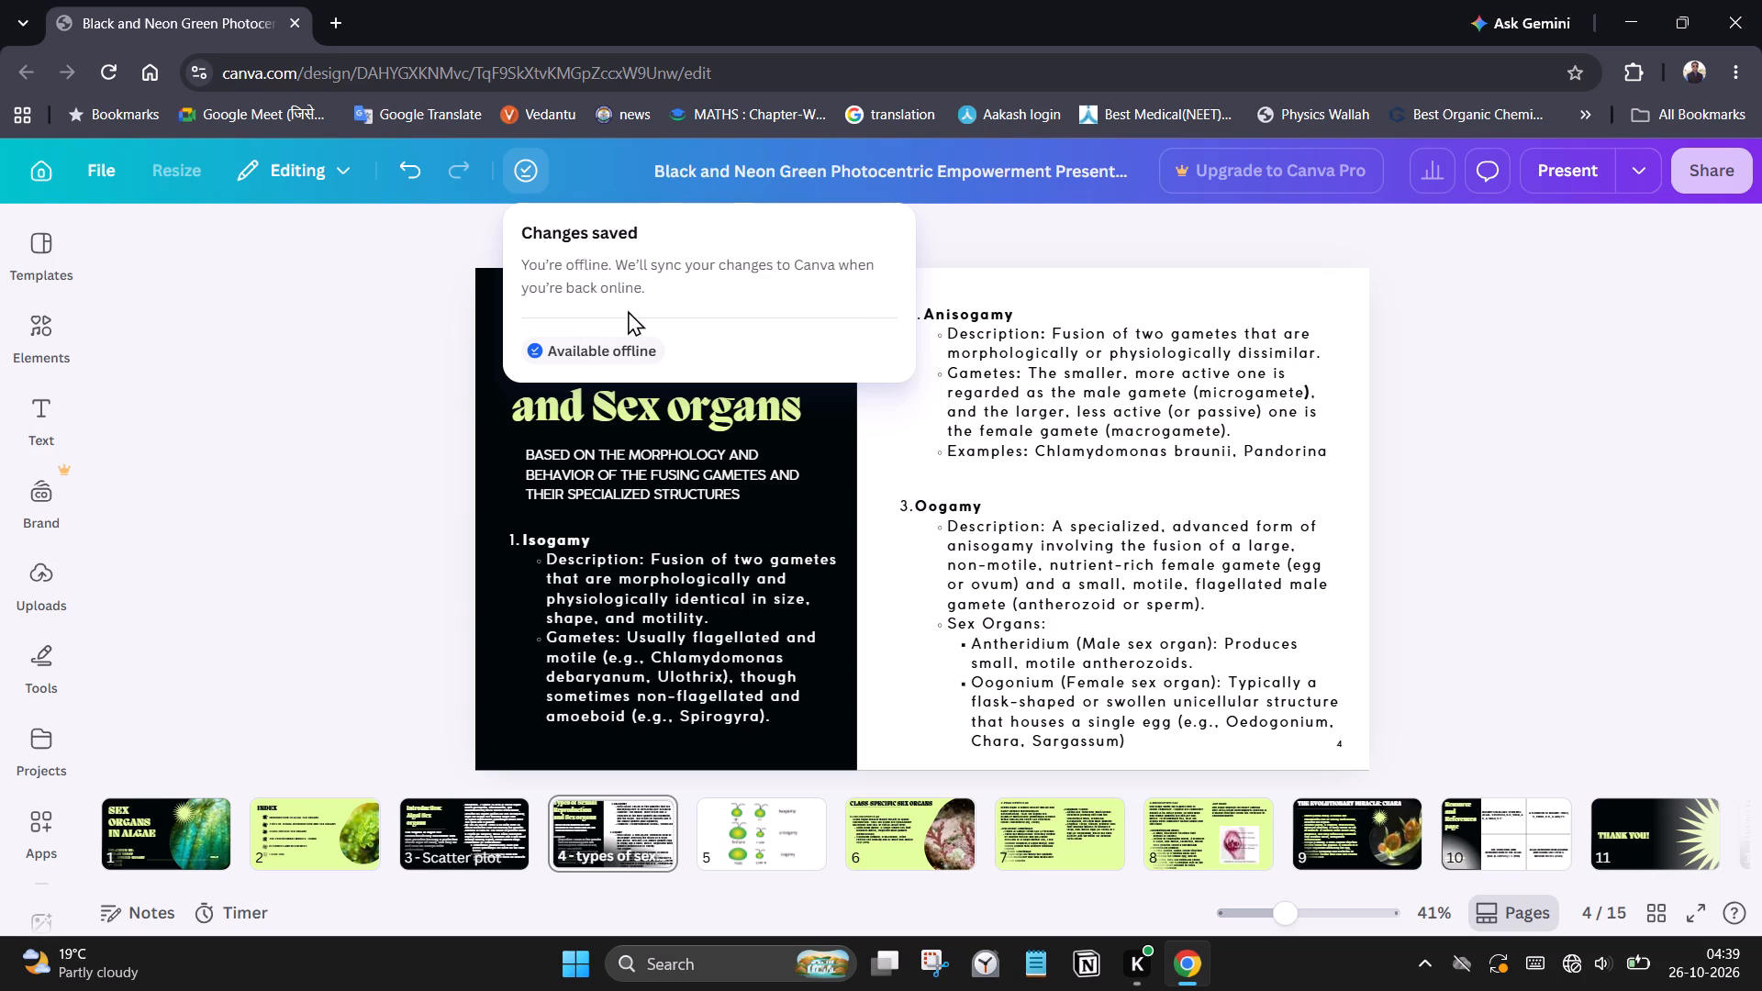
{"action": "left_click", "coordinate": [300, 438]}
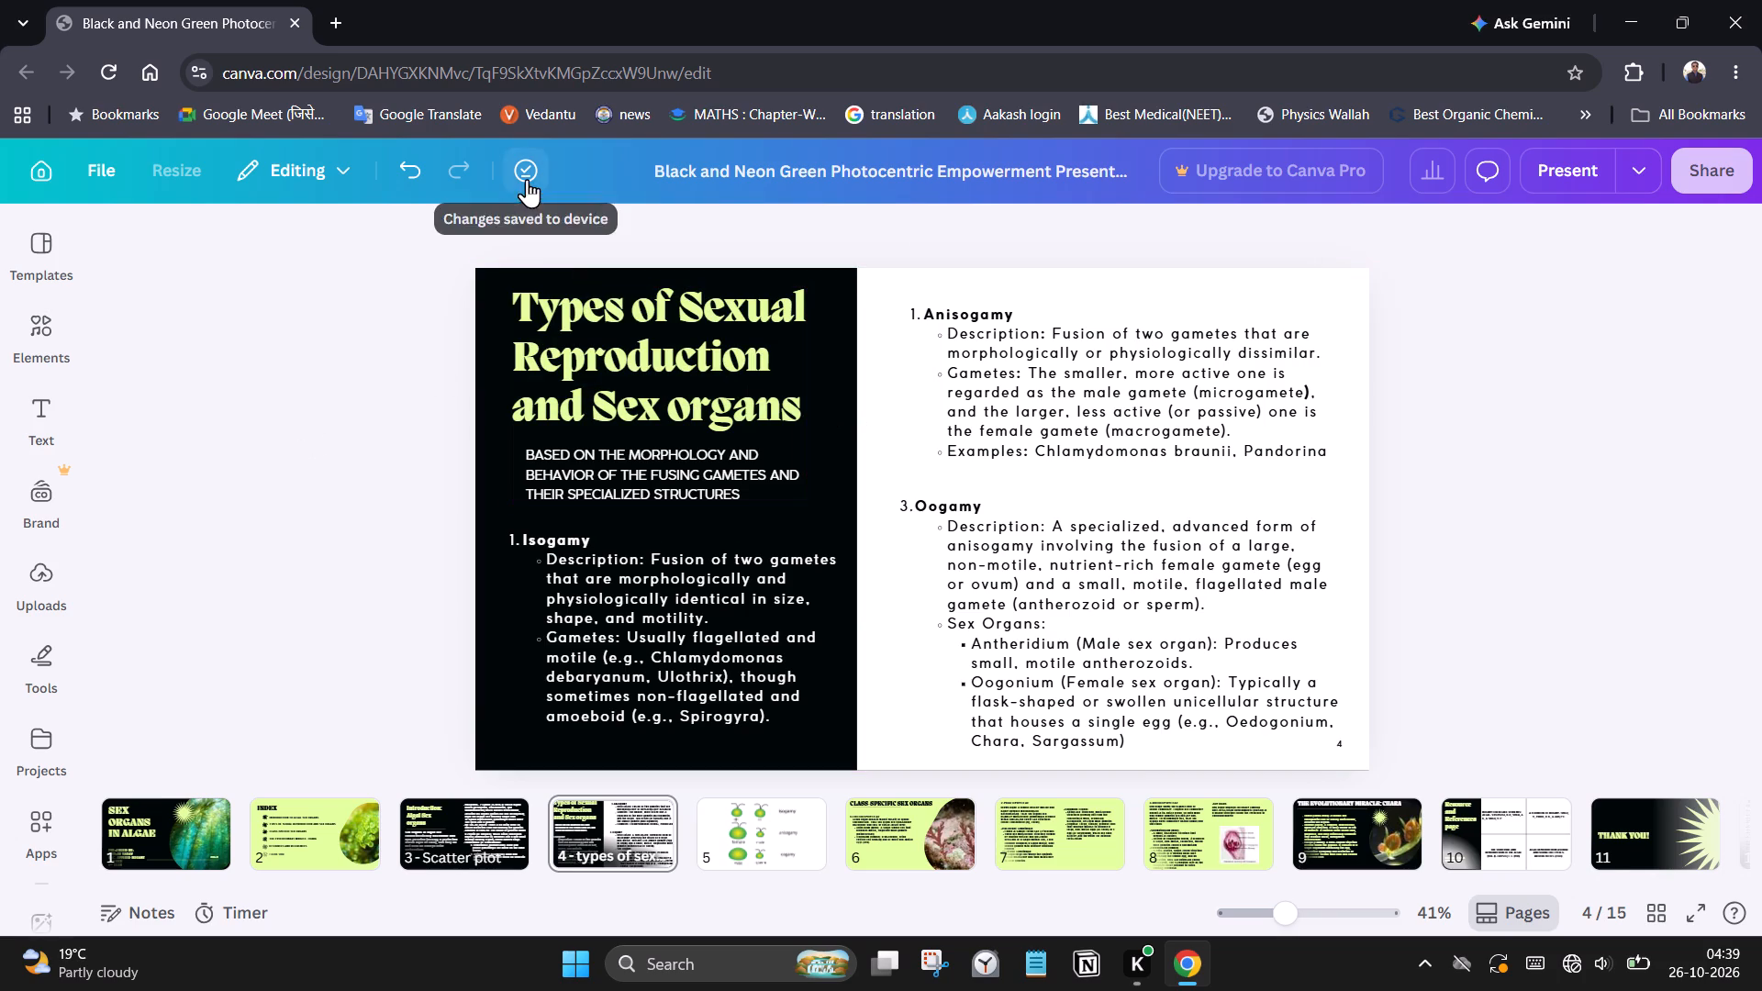
{"action": "right_click", "coordinate": [365, 404]}
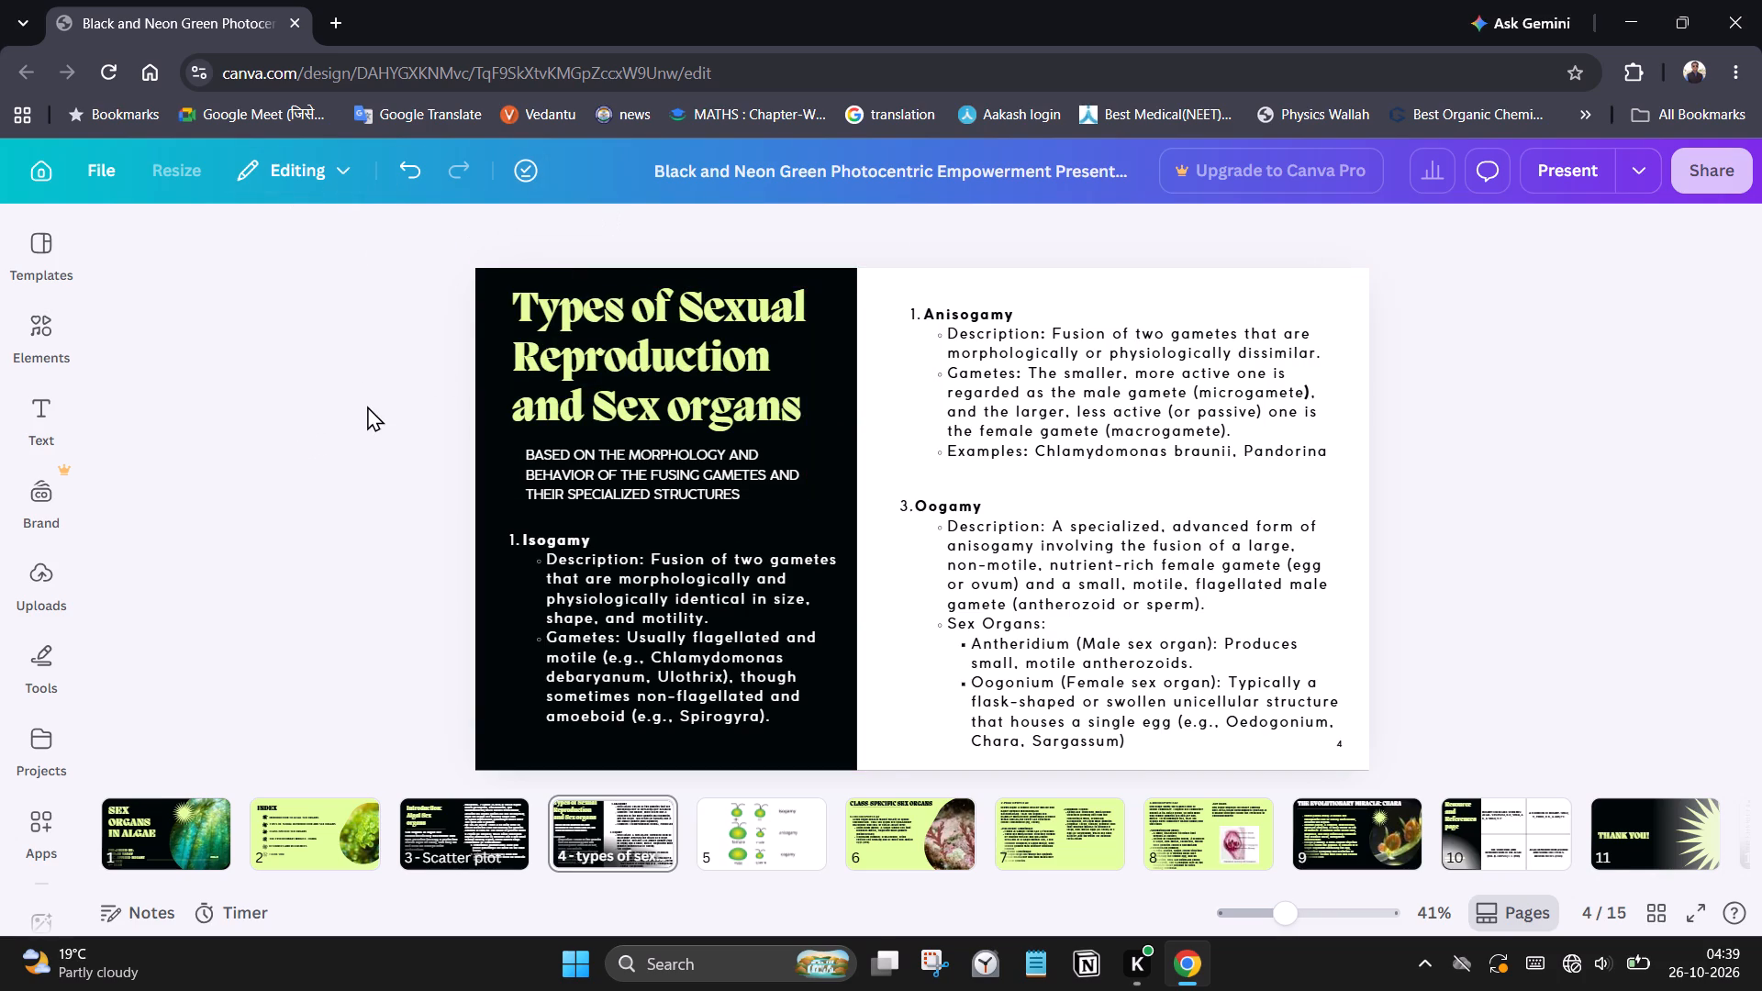
{"action": "left_click", "coordinate": [335, 15]}
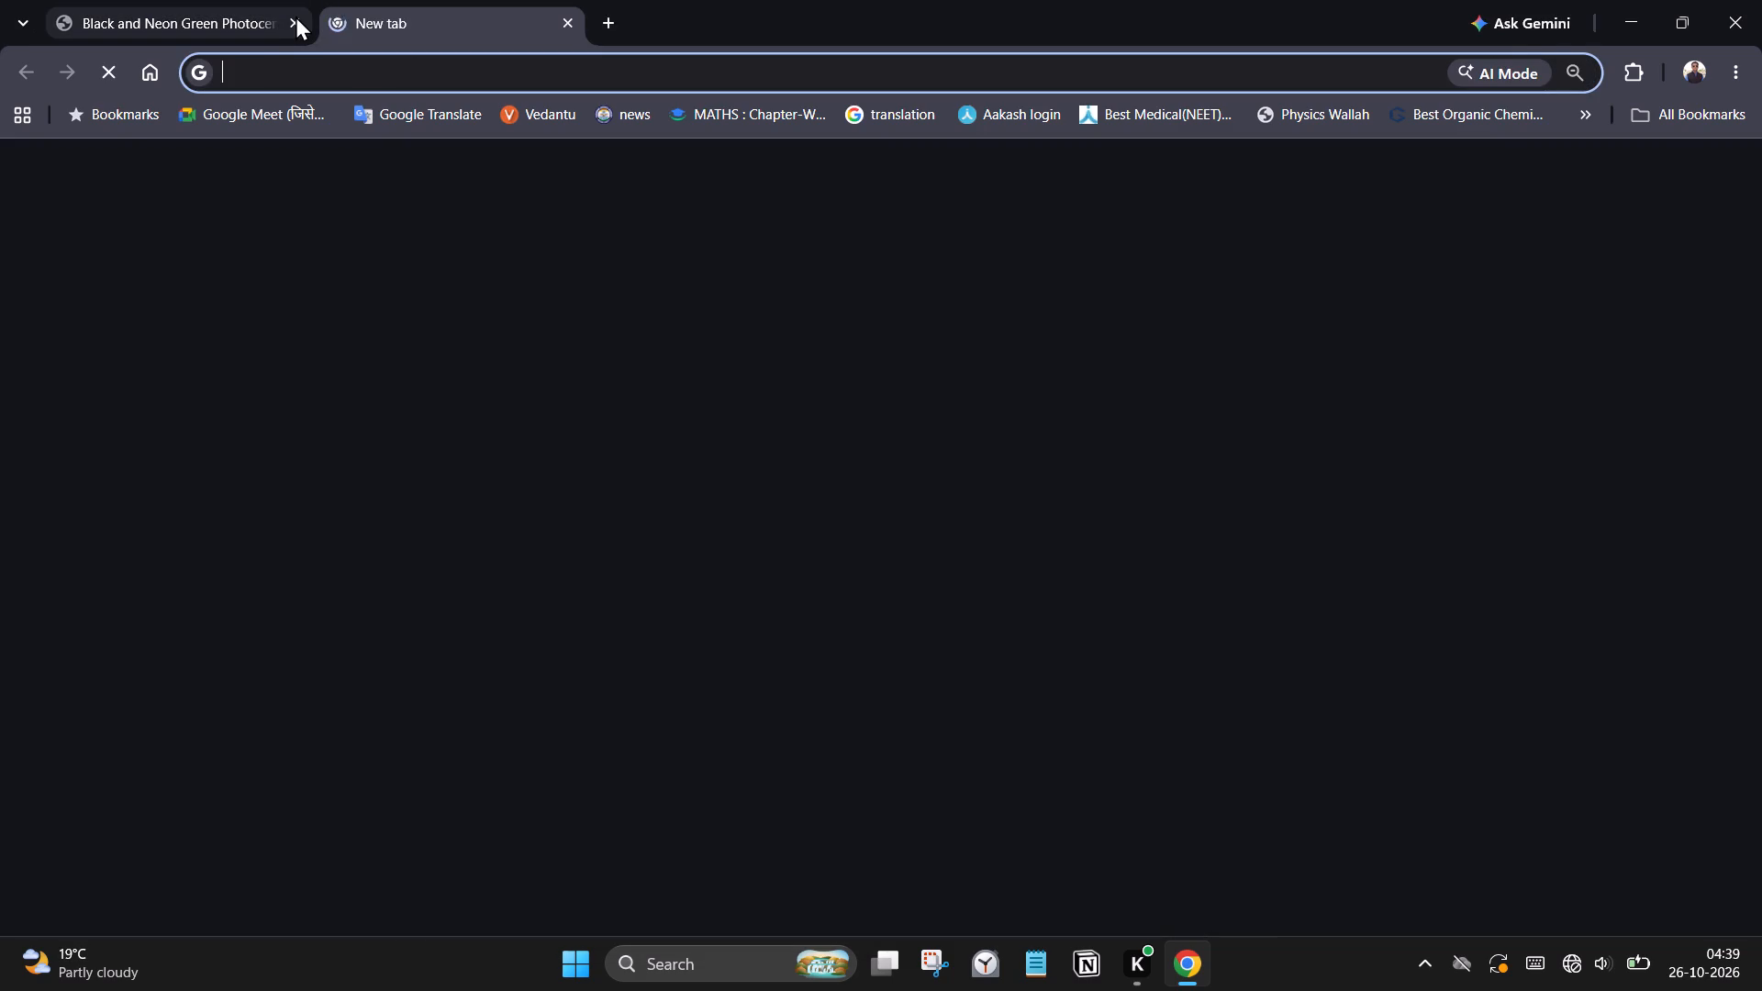
{"action": "left_click", "coordinate": [296, 15]}
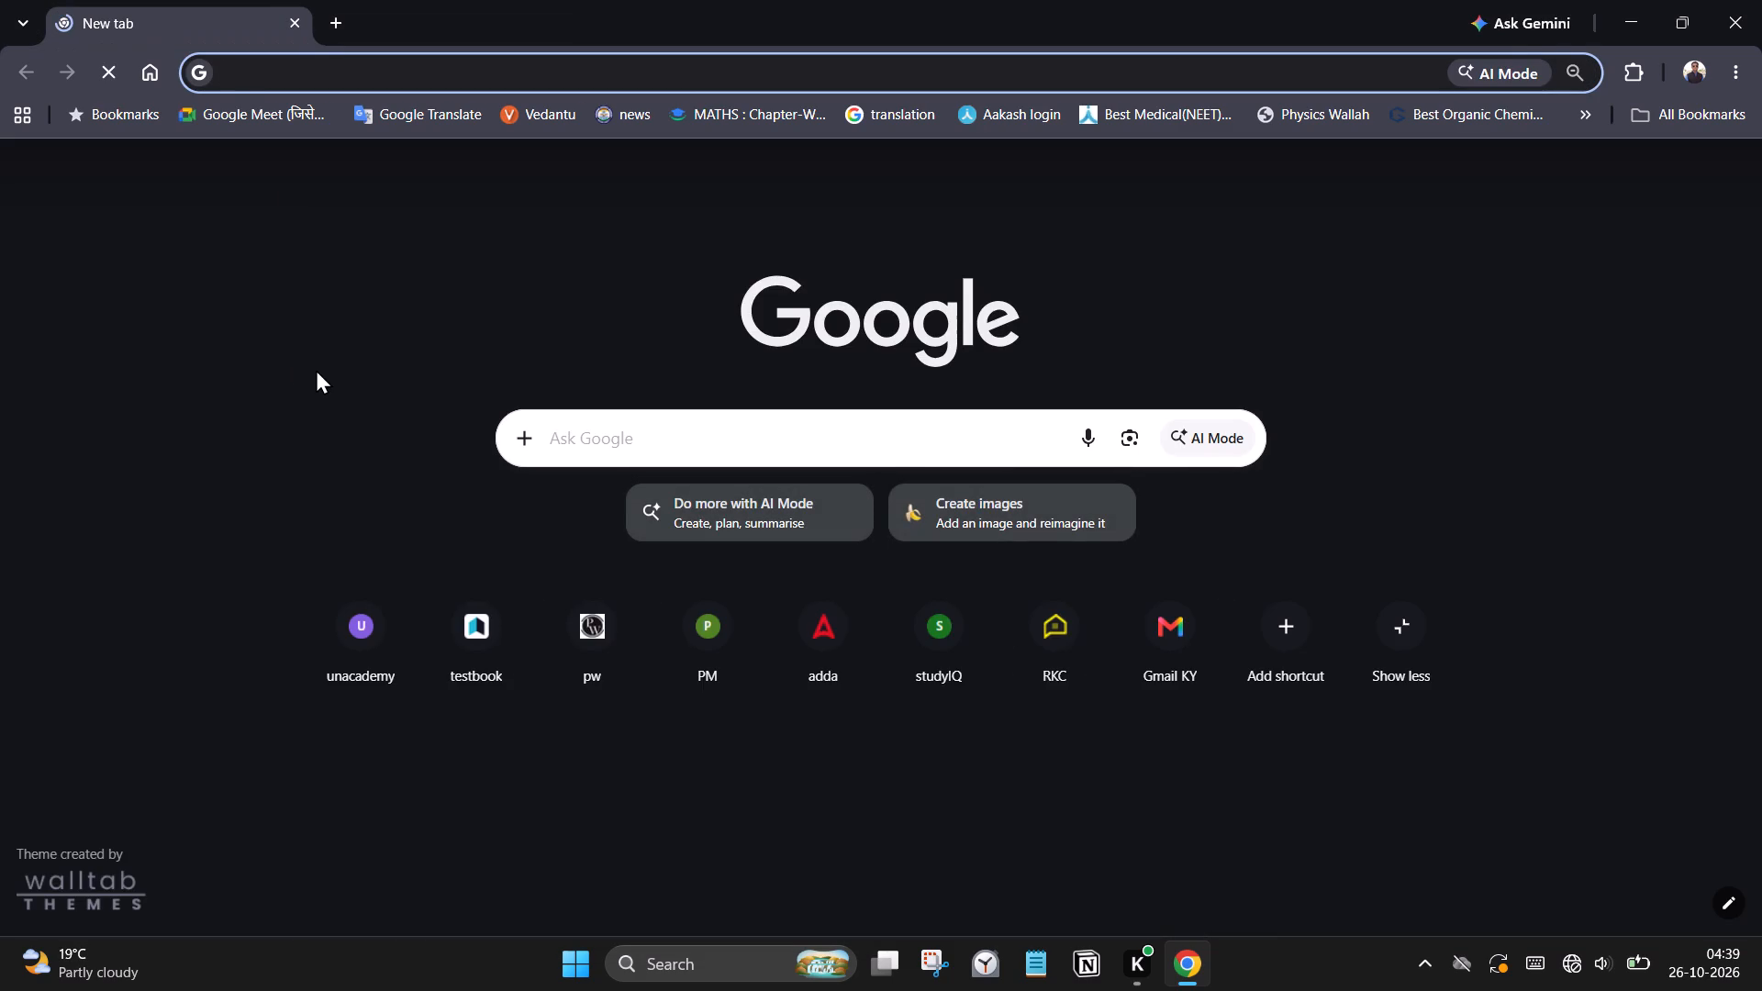
{"action": "key", "text": "ctrl+h"}
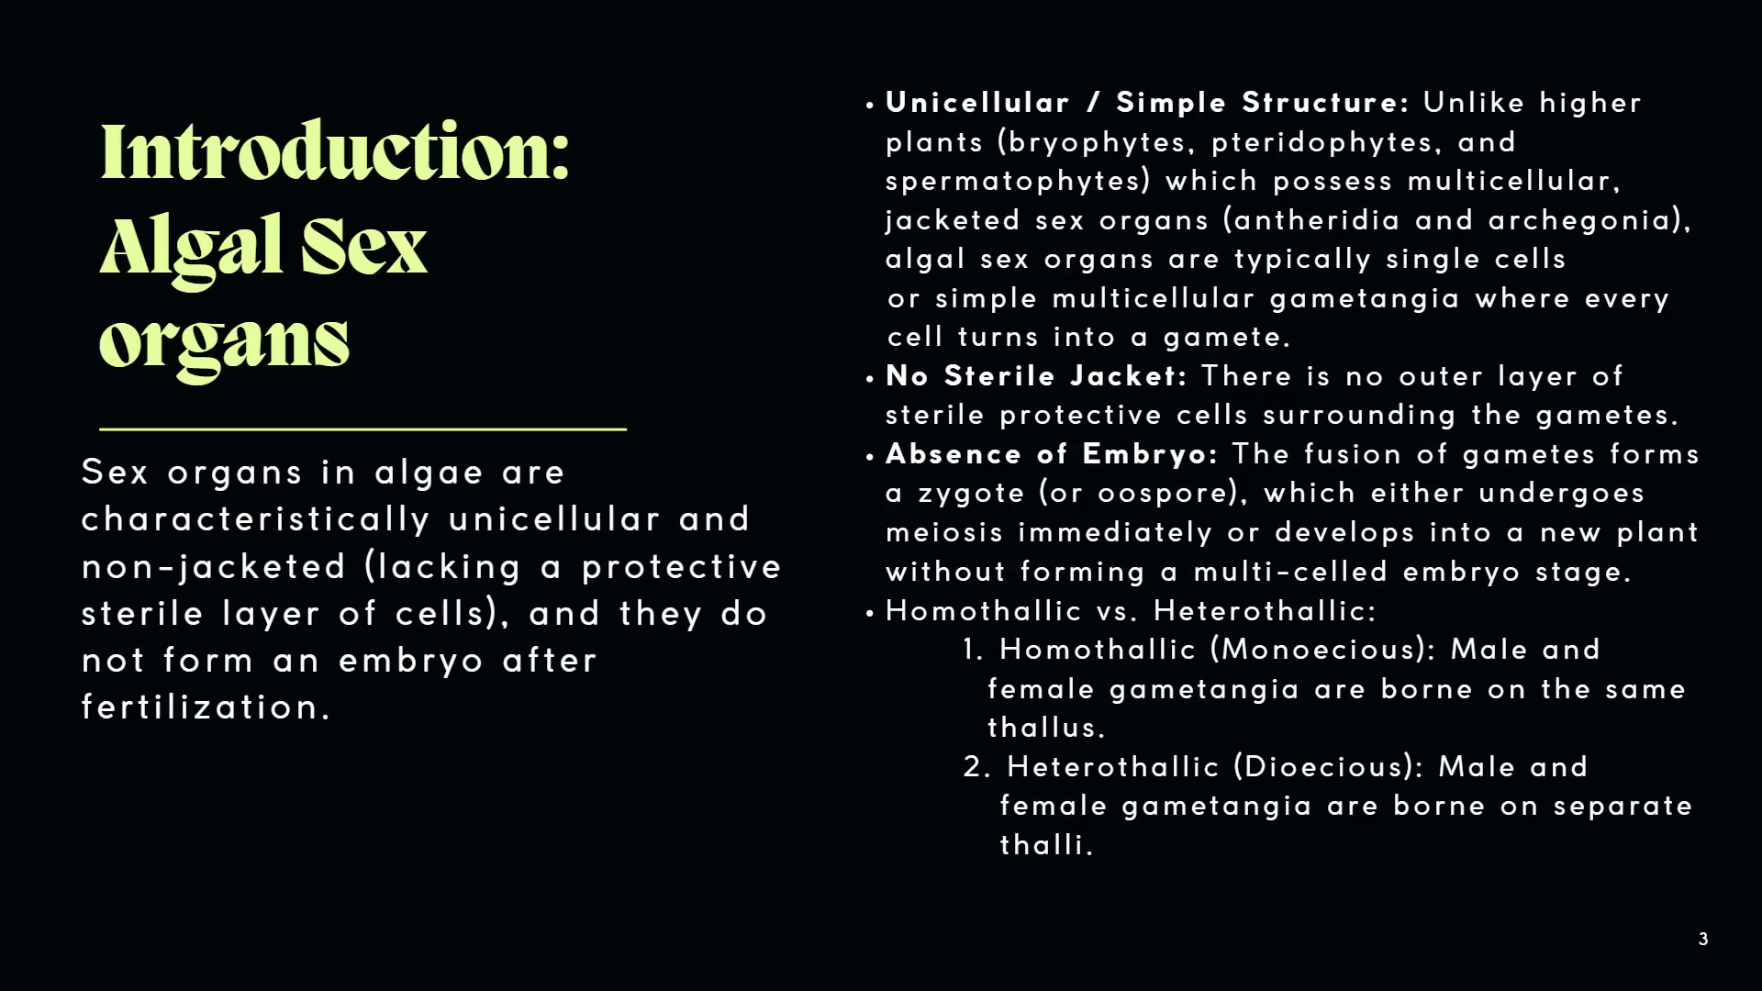
{"action": "key", "text": "Right"}
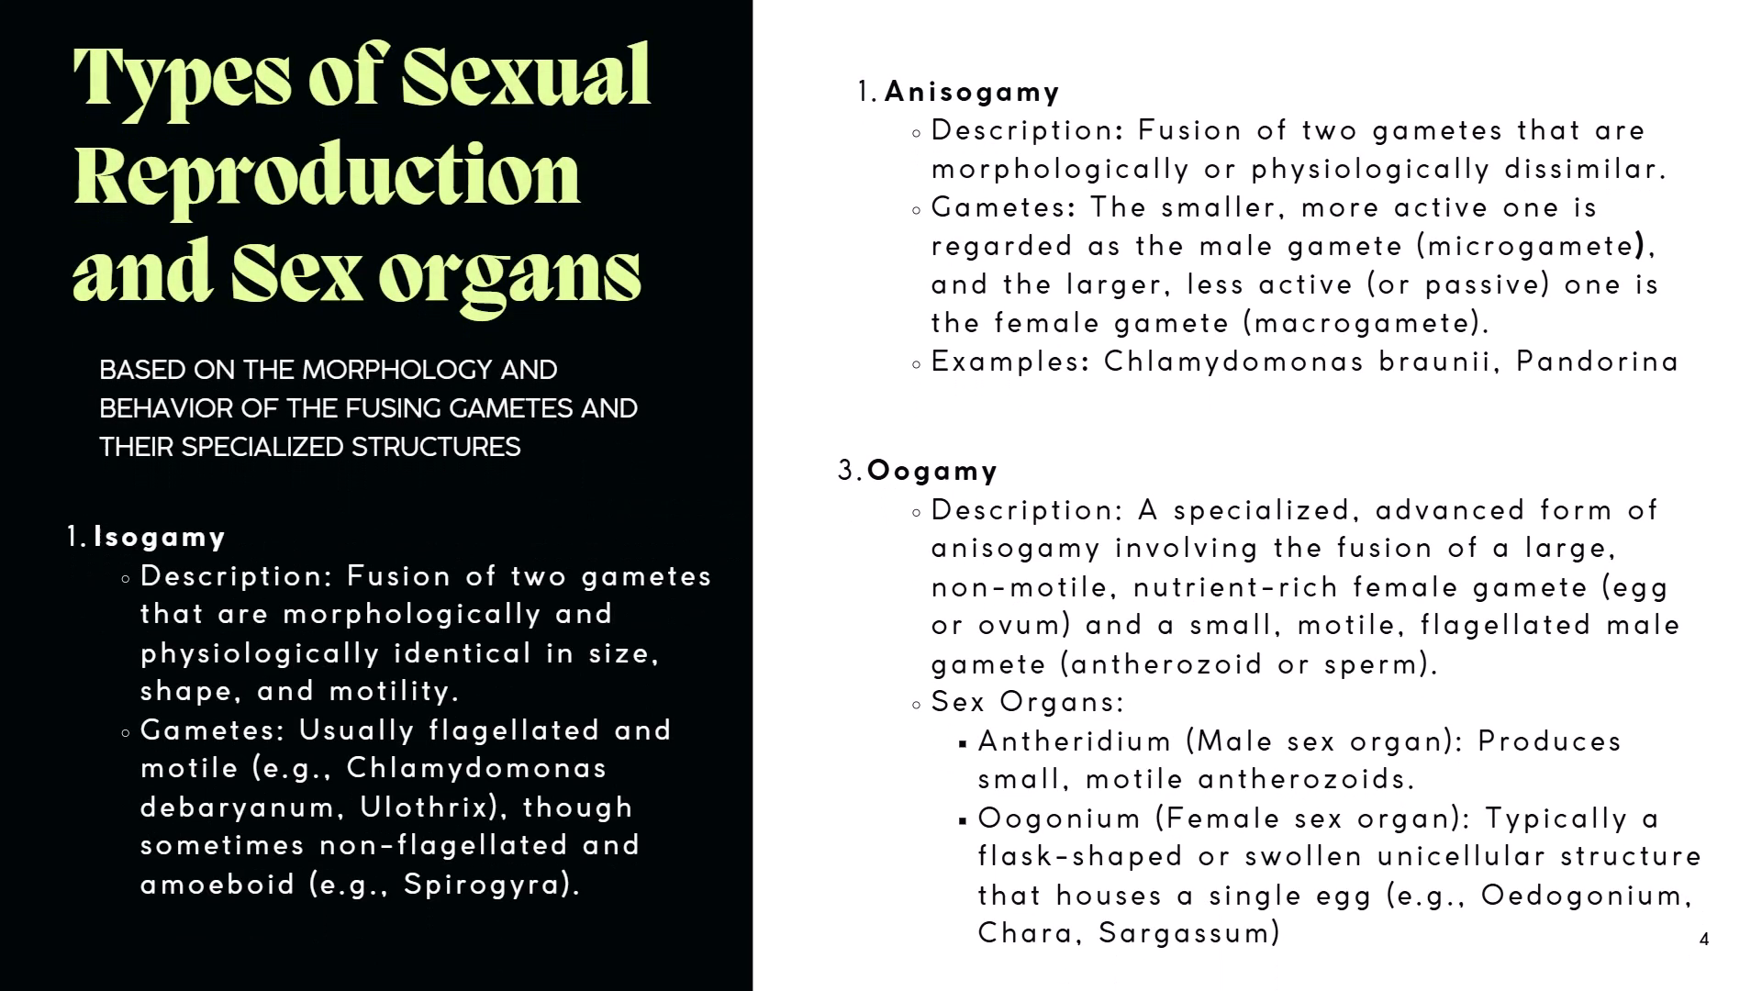
{"action": "key", "text": "Right"}
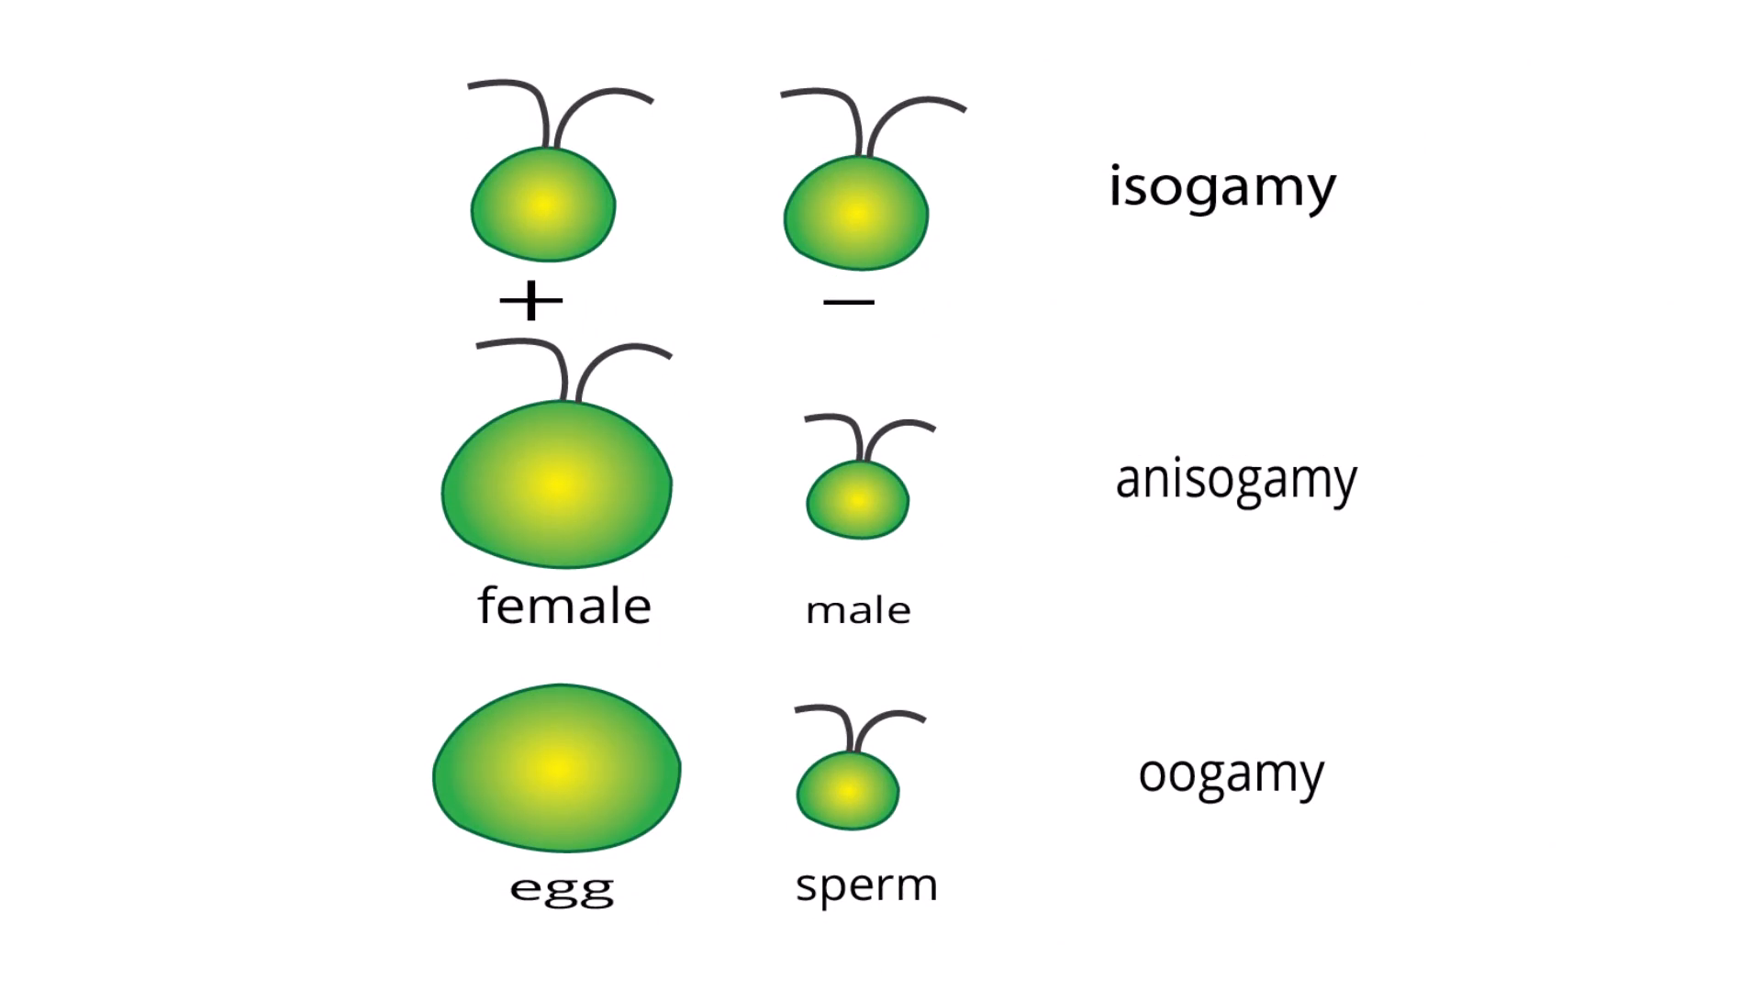
{"action": "key", "text": "Right"}
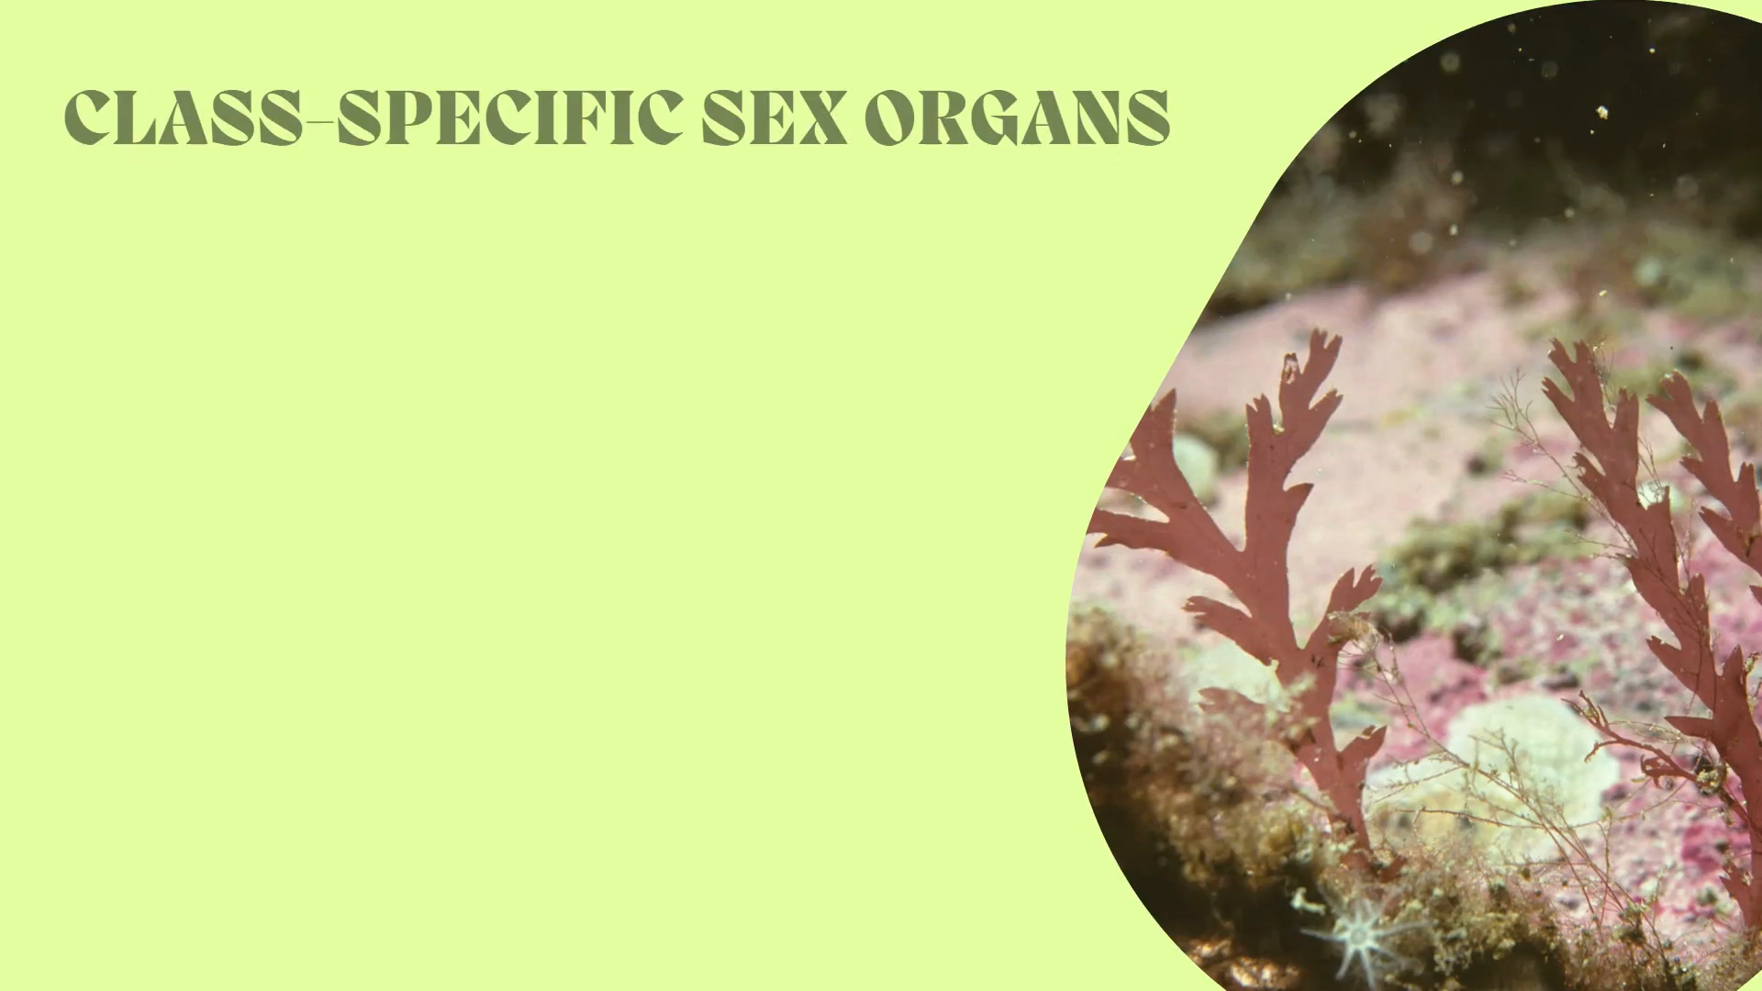
{"action": "key", "text": "Right"}
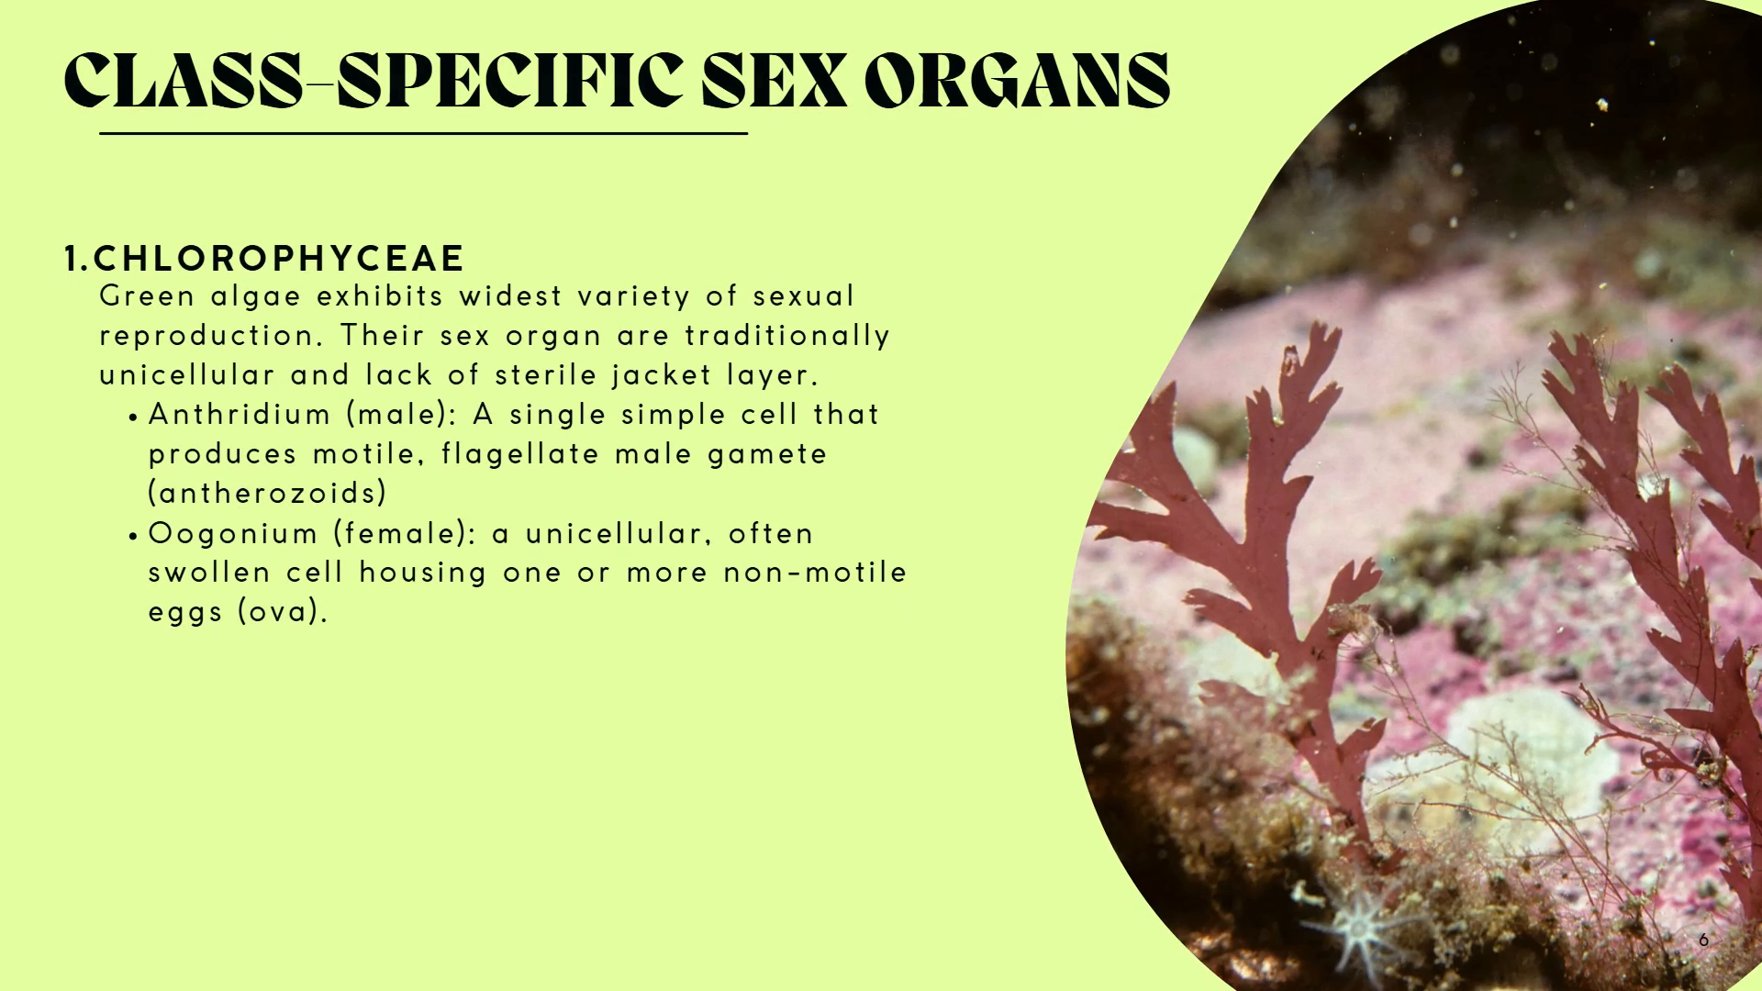
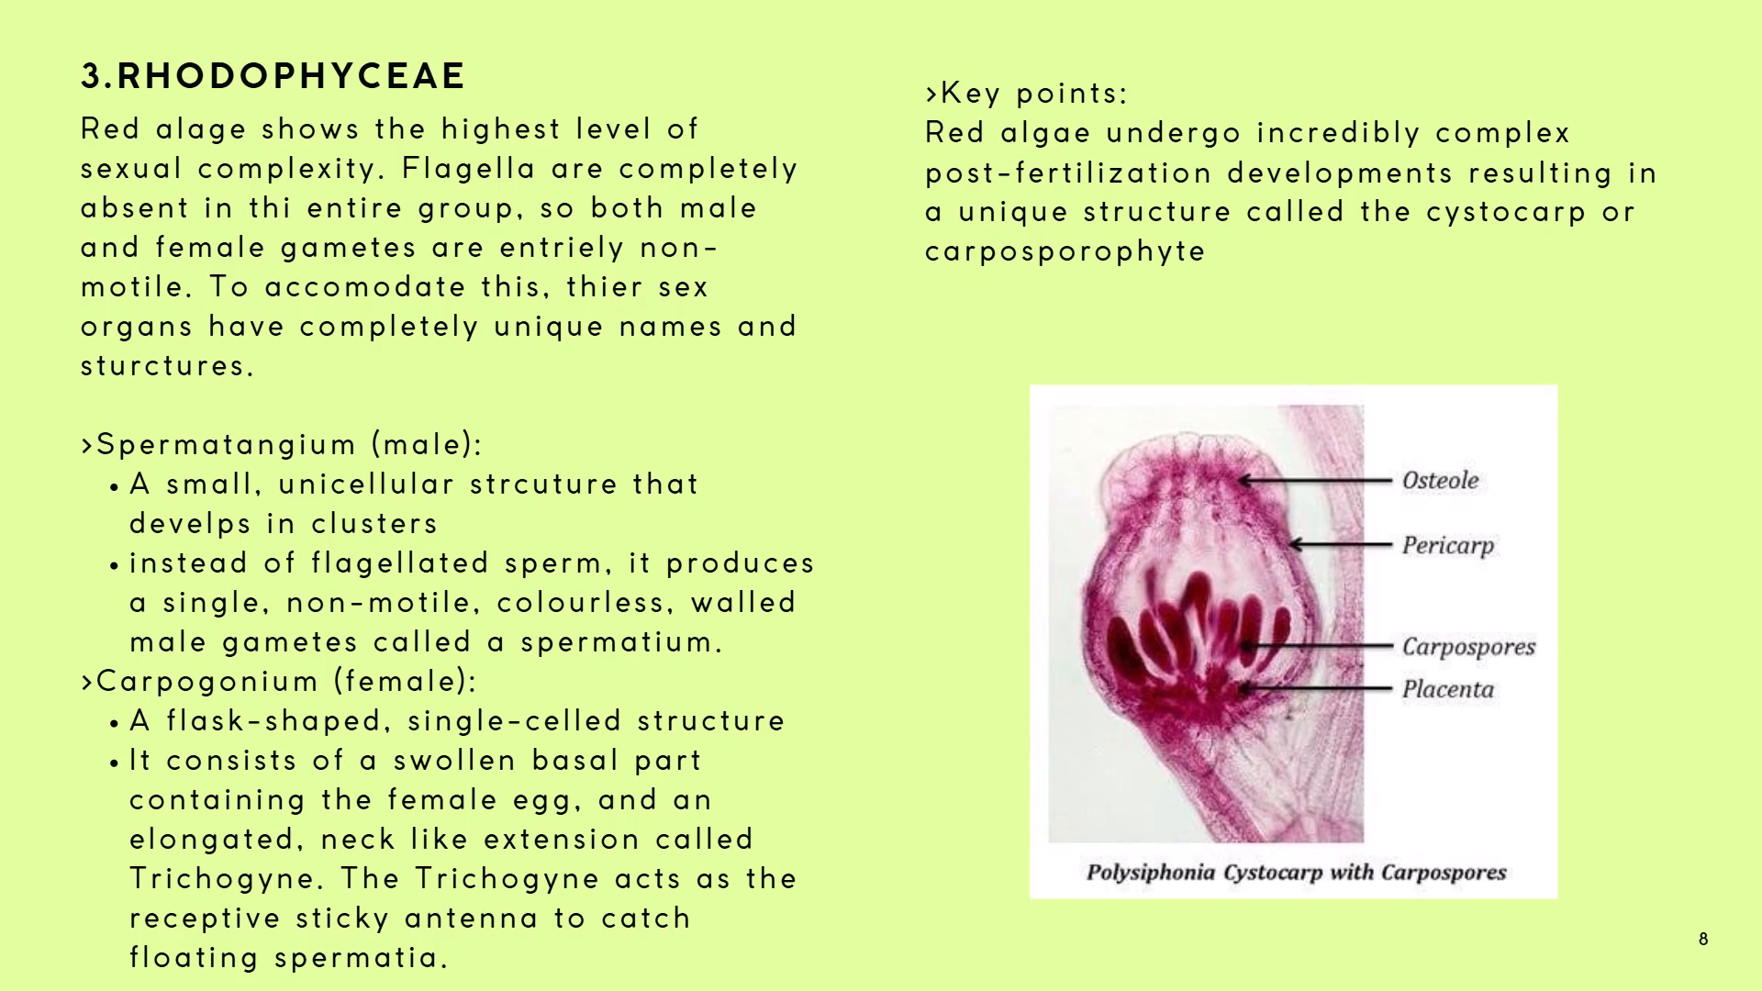
Continue the full-screen review from the Rhodophyceae slide past the Chara slide, using the curtain effect before the Resource and References page.
{"action": "key", "text": "Right"}
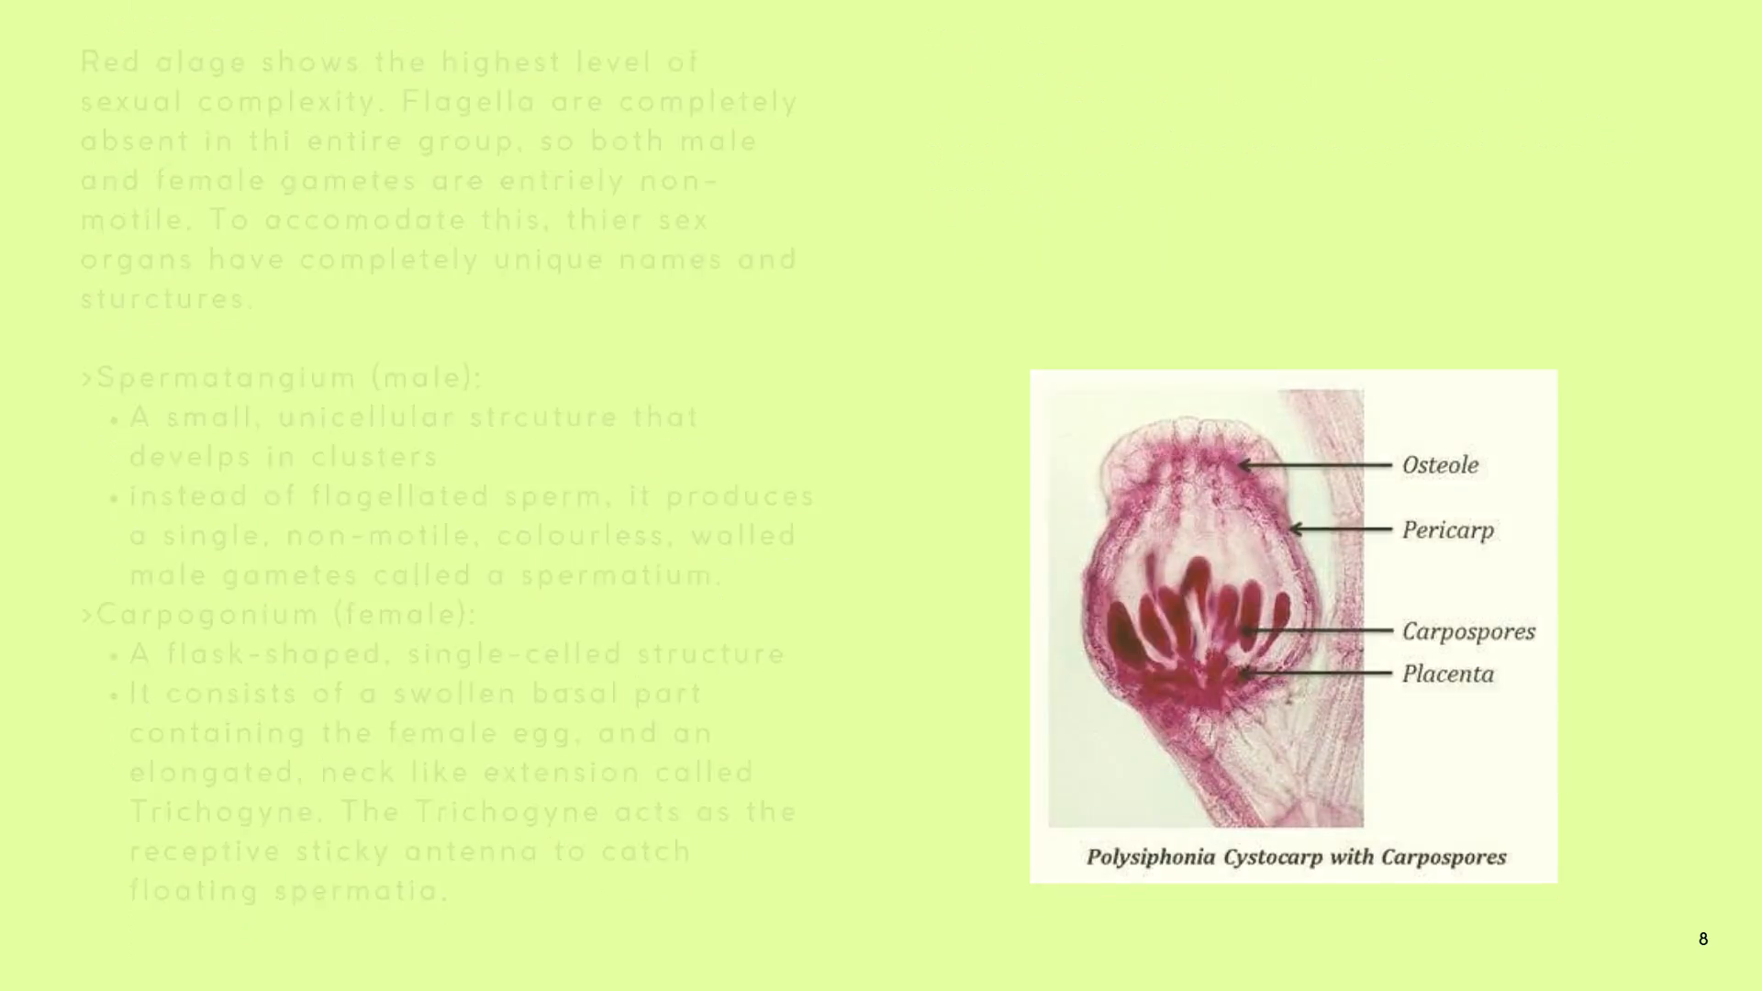
{"action": "key", "text": "Left"}
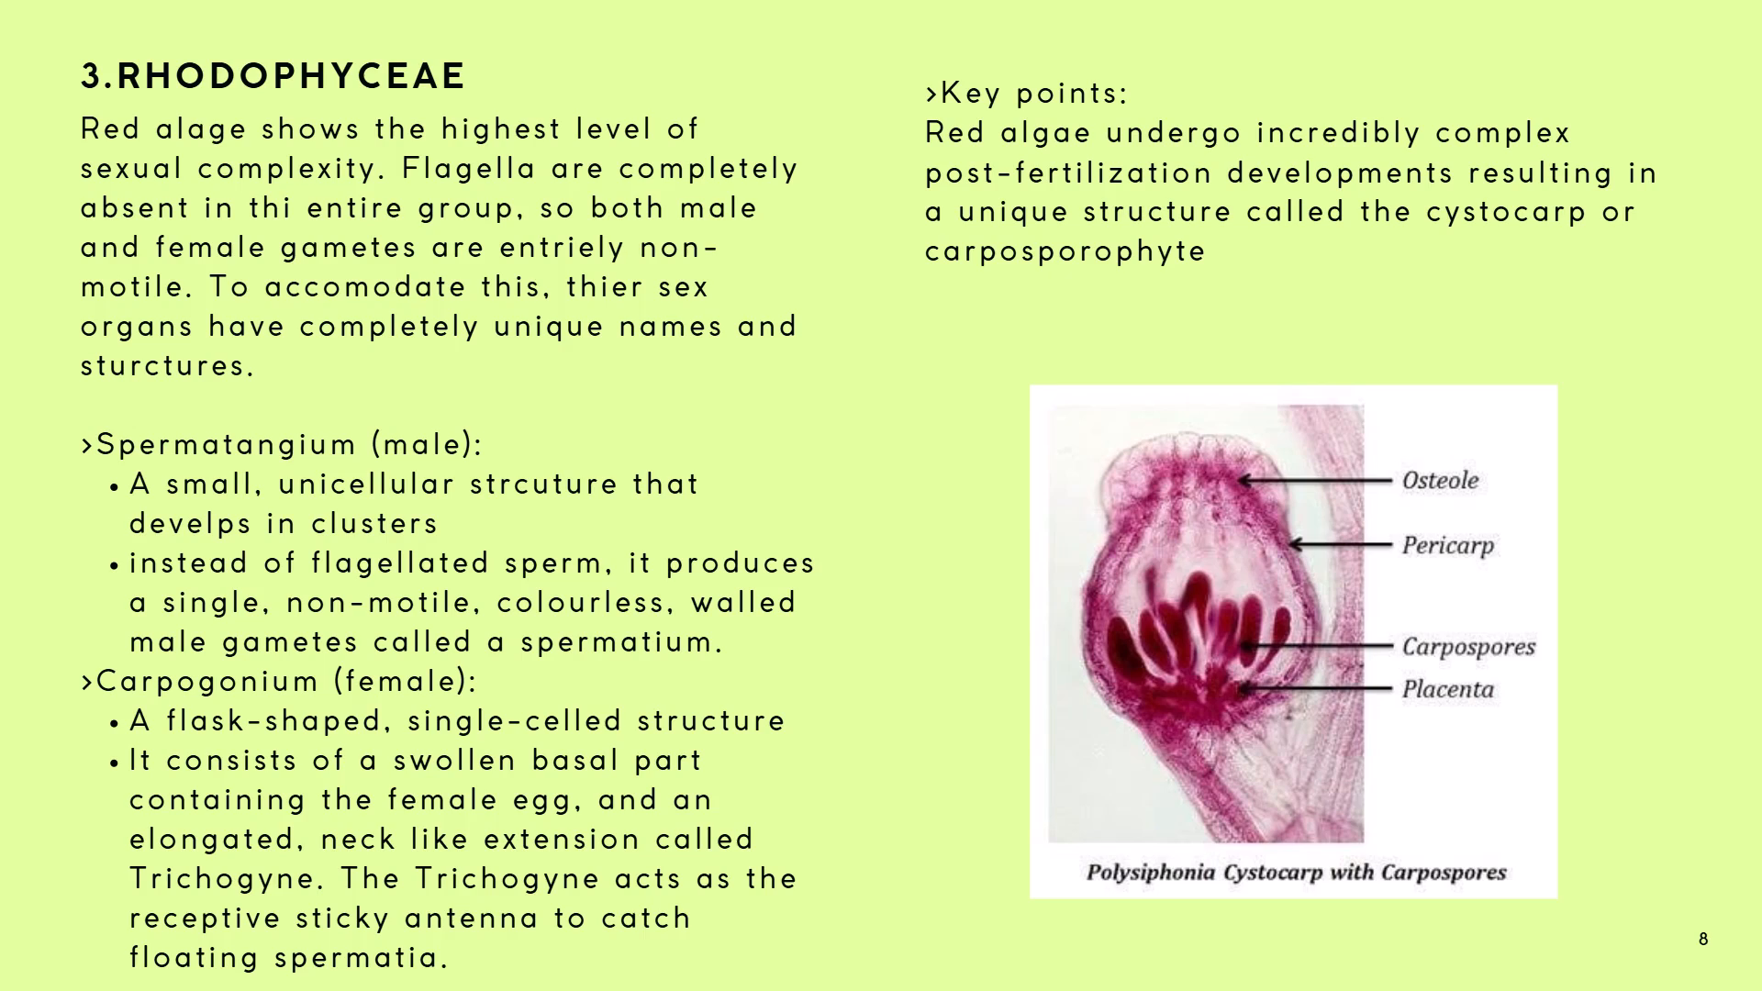
{"action": "key", "text": "Right"}
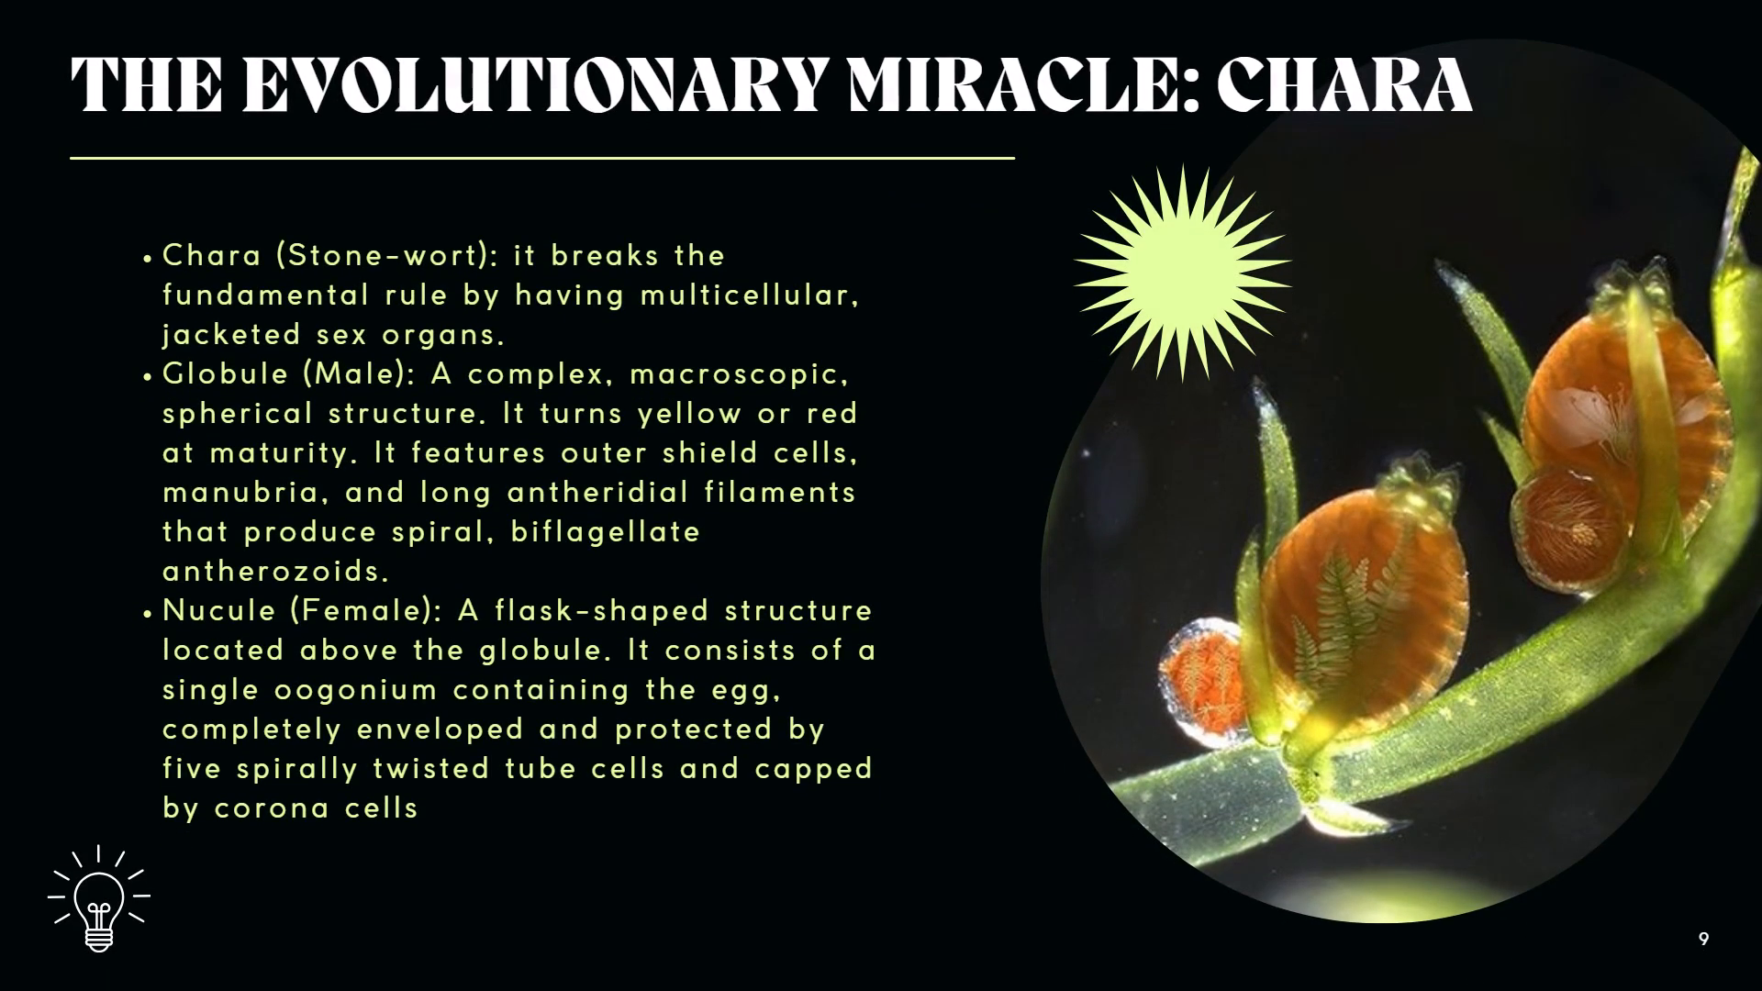
{"action": "key", "text": "u"}
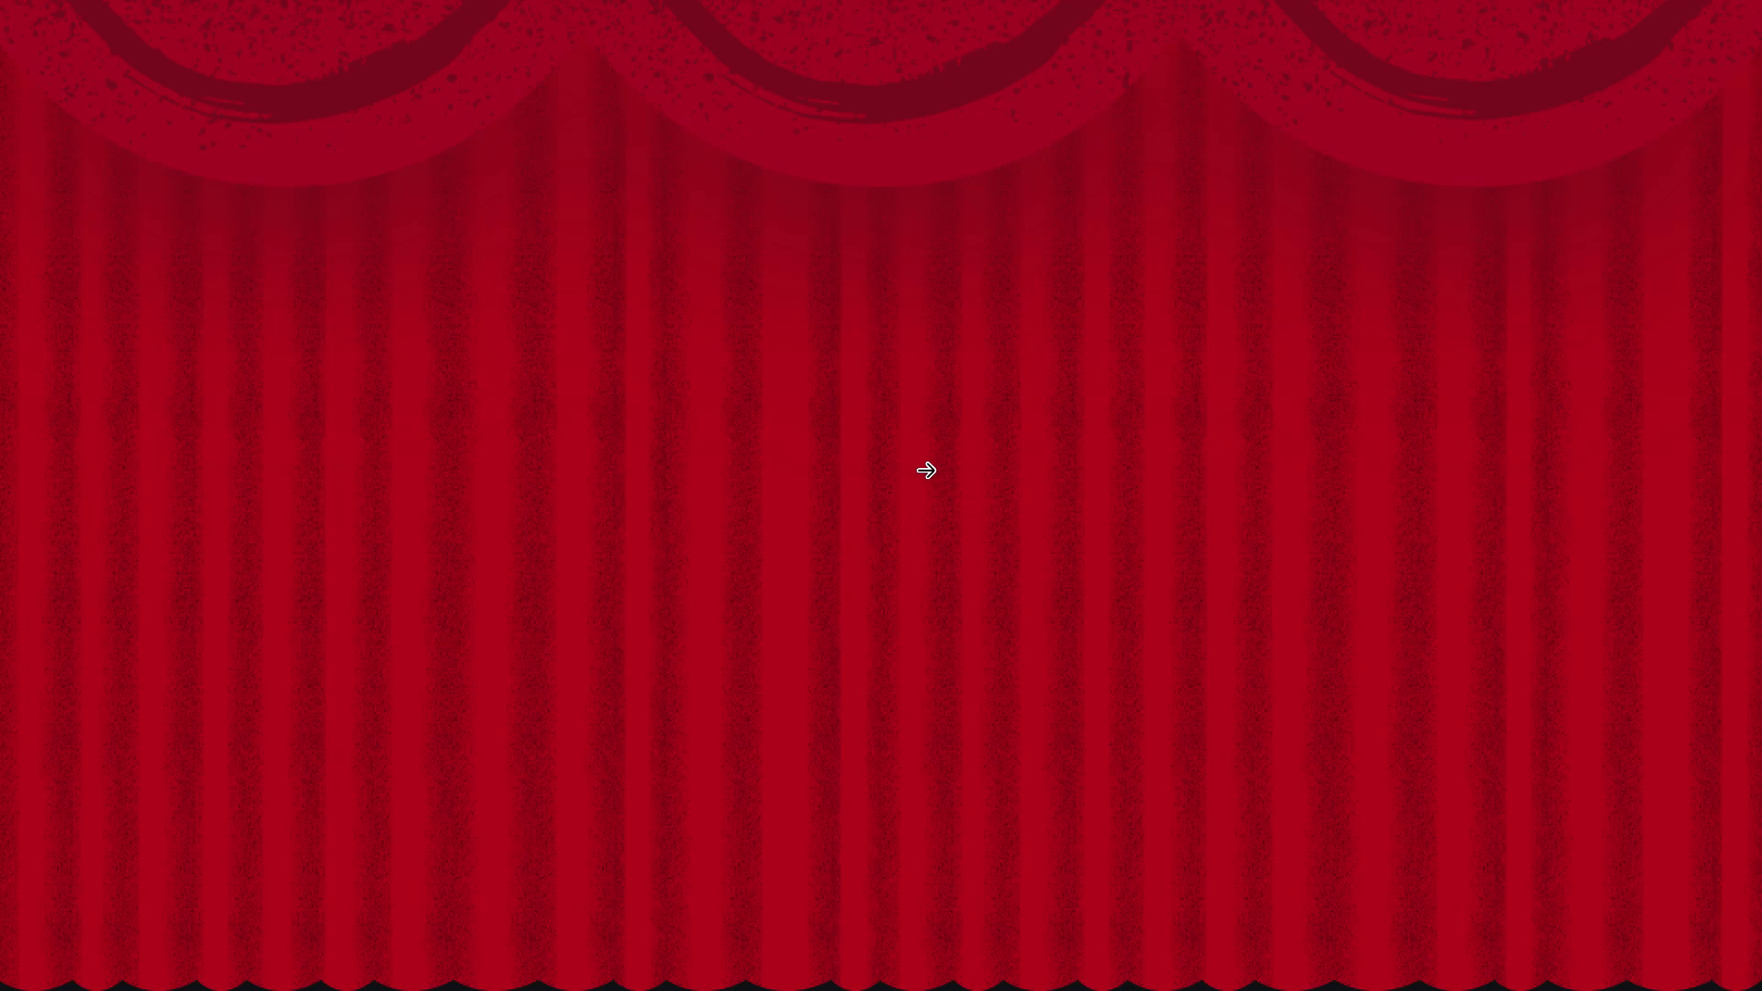
{"action": "left_click", "coordinate": [1626, 493]}
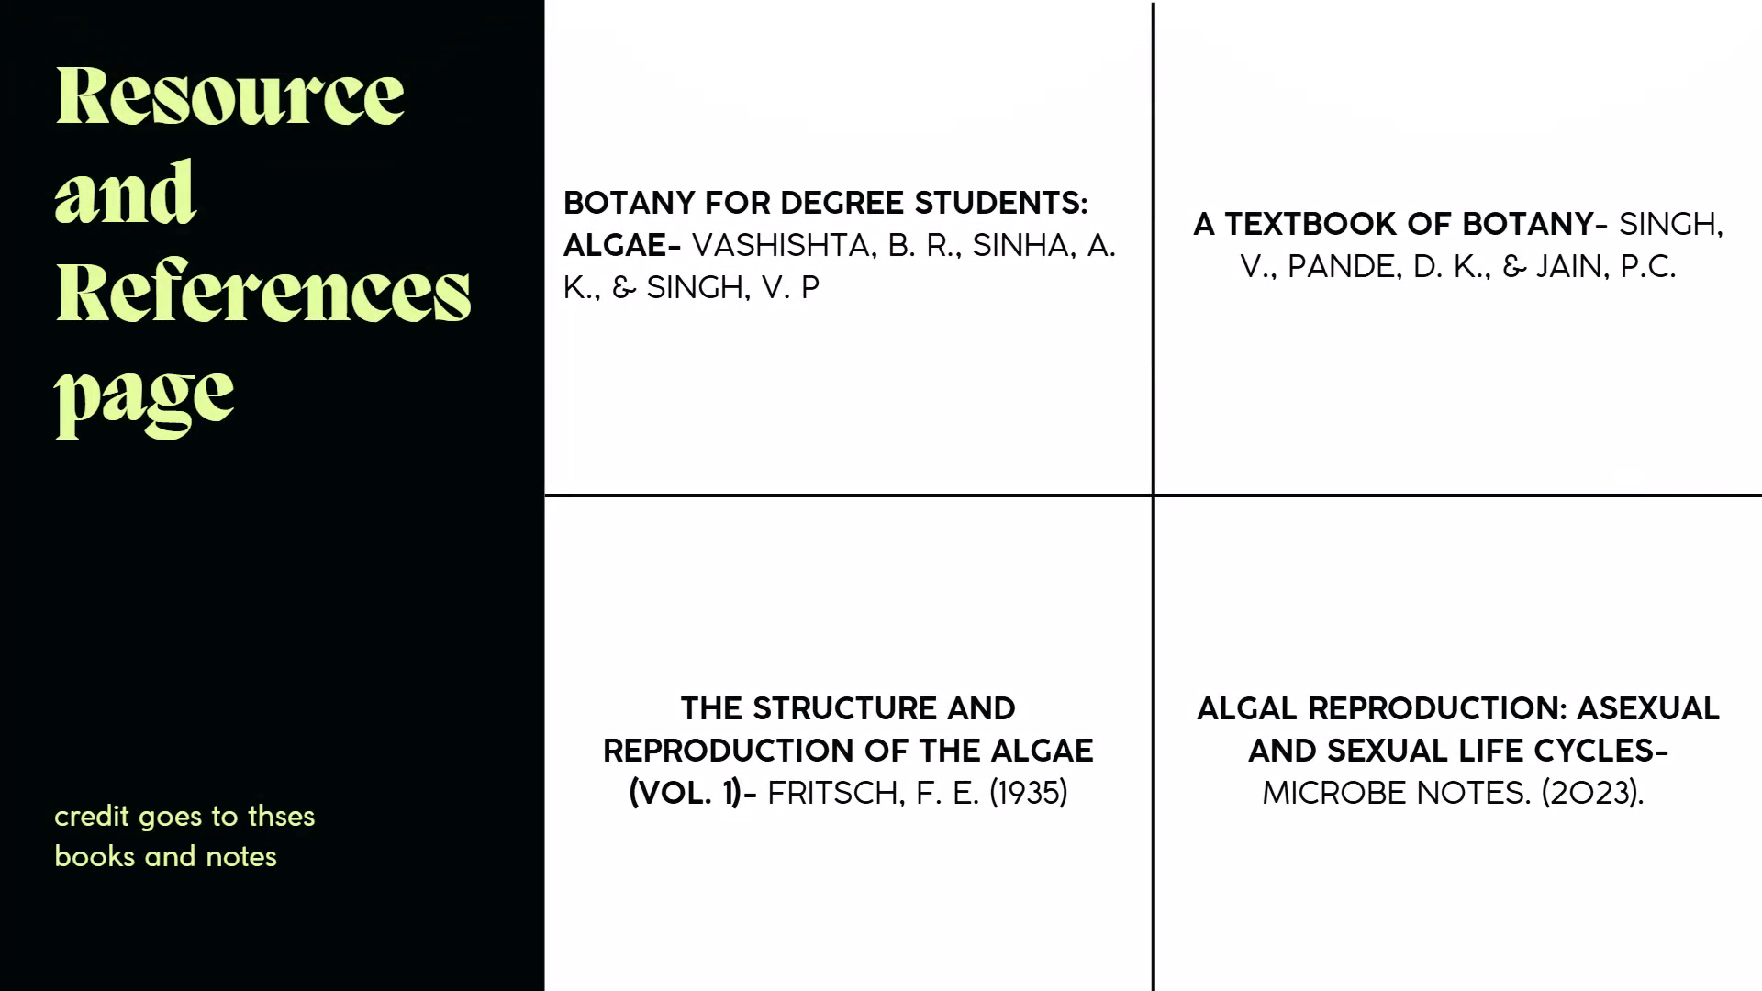
Play the confetti effect twice over the Resource and References page and try to advance the presentation.
{"action": "key", "text": "c"}
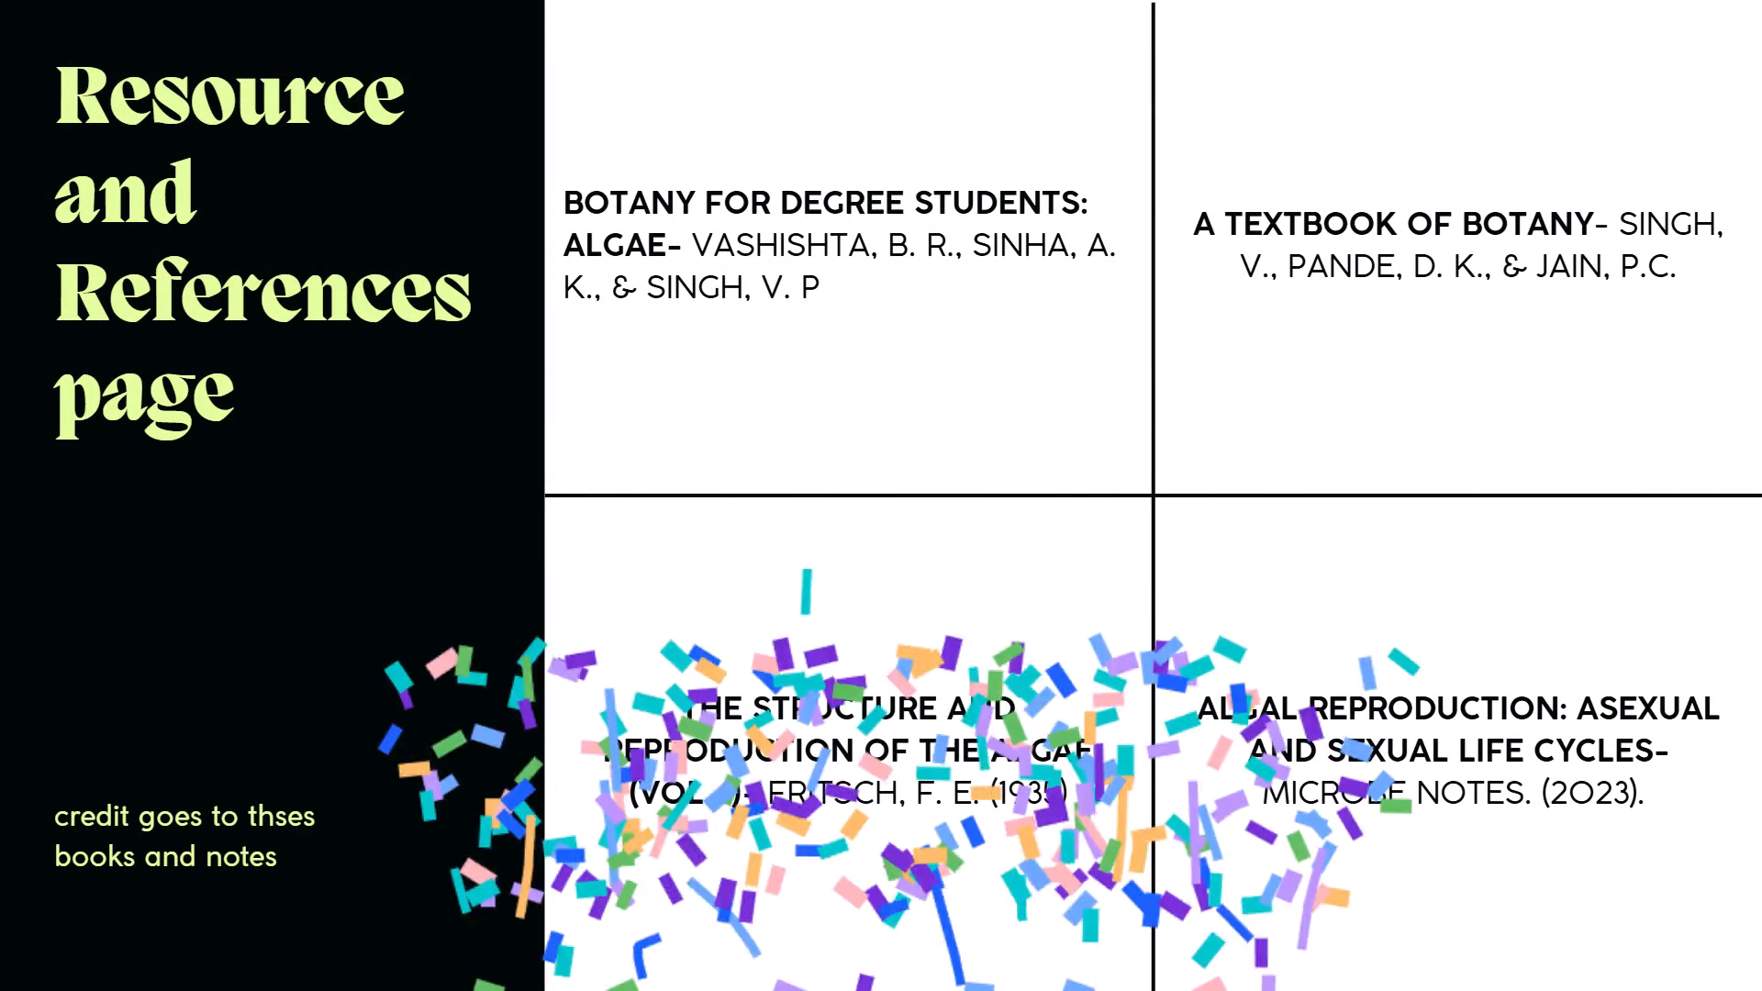
{"action": "key", "text": "c"}
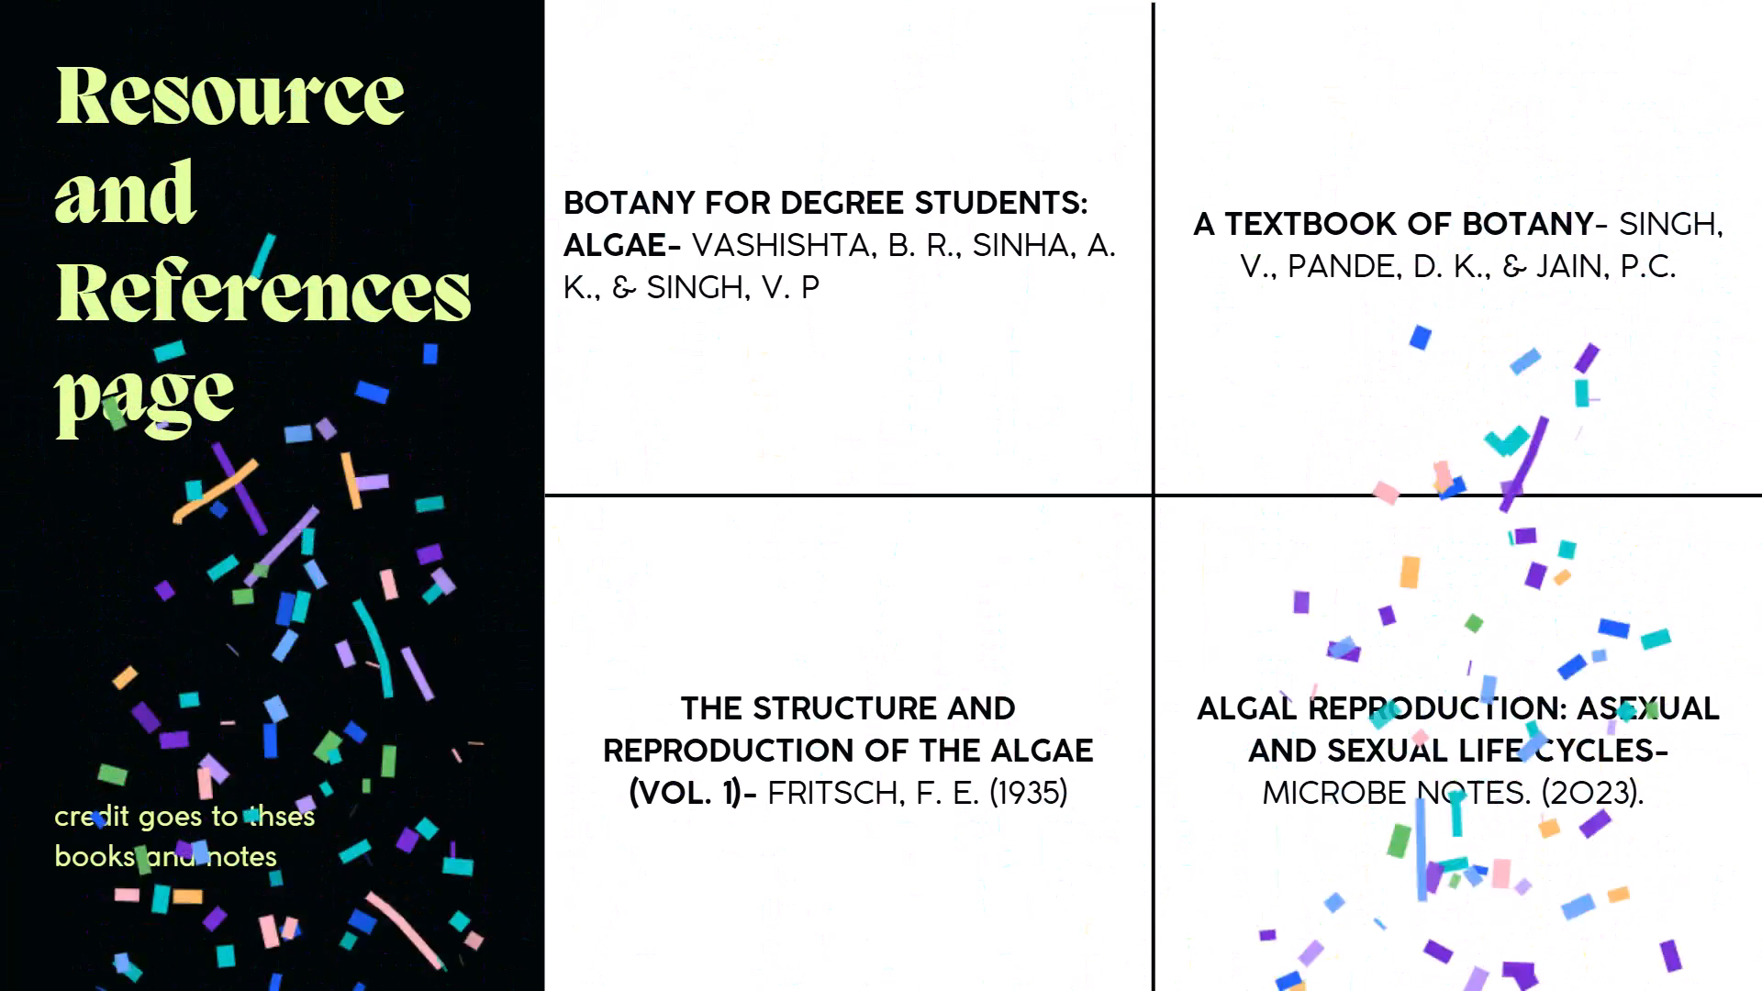
{"action": "key", "text": "Right"}
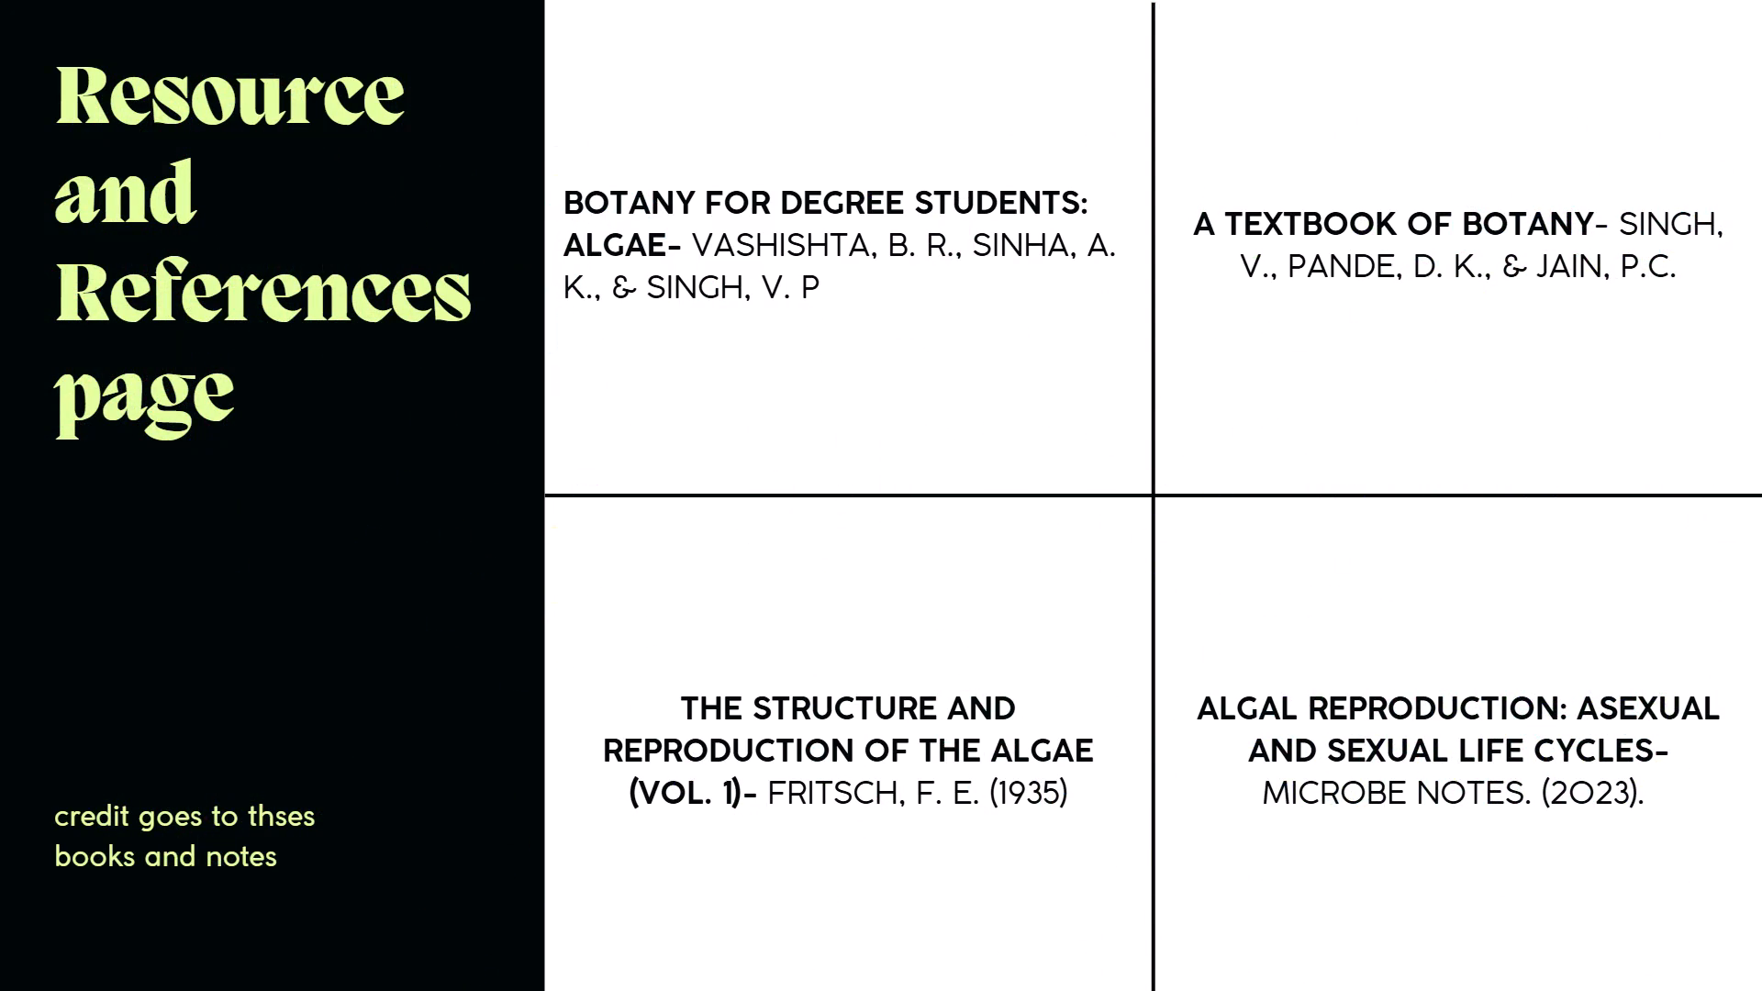